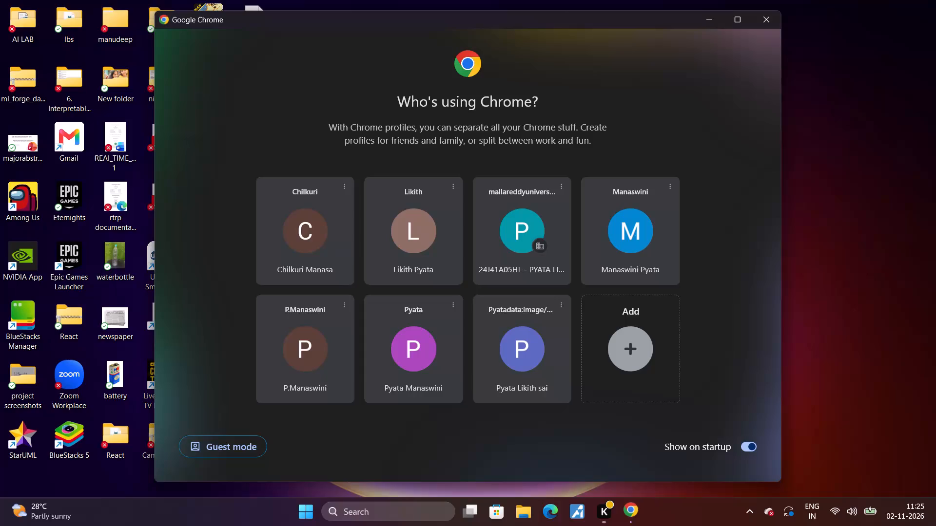
Open Chrome with the last existing profile listed before the Add option.
click(546, 340)
Search the computer for "blu" and launch BlueStacks 5.
click(401, 515)
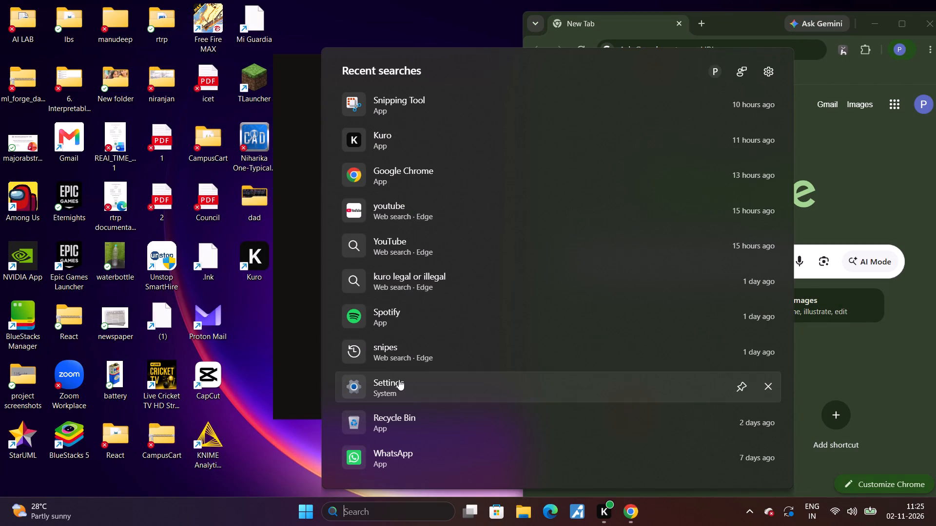
text(blu)
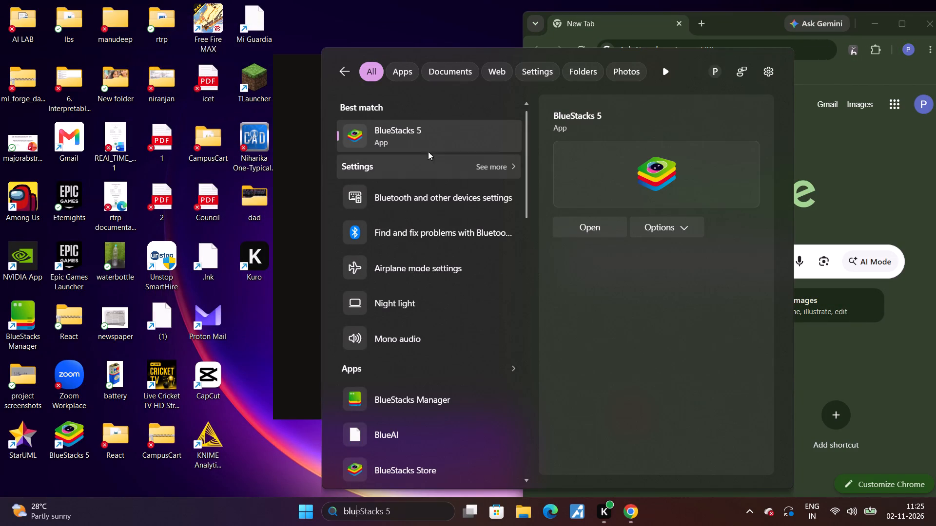
click(427, 142)
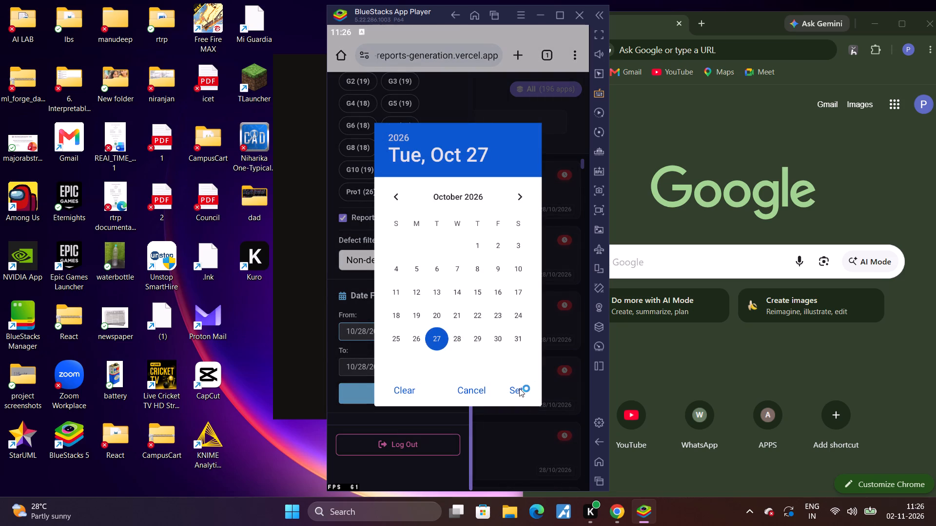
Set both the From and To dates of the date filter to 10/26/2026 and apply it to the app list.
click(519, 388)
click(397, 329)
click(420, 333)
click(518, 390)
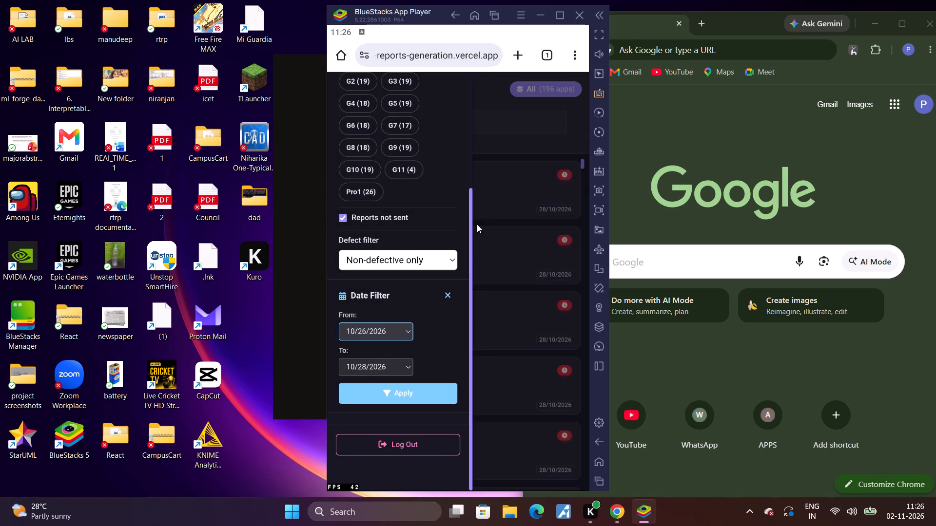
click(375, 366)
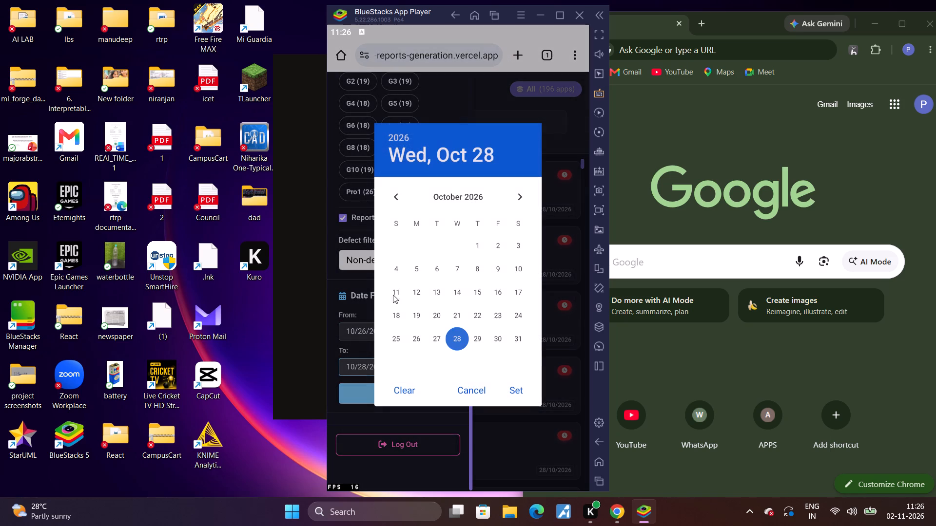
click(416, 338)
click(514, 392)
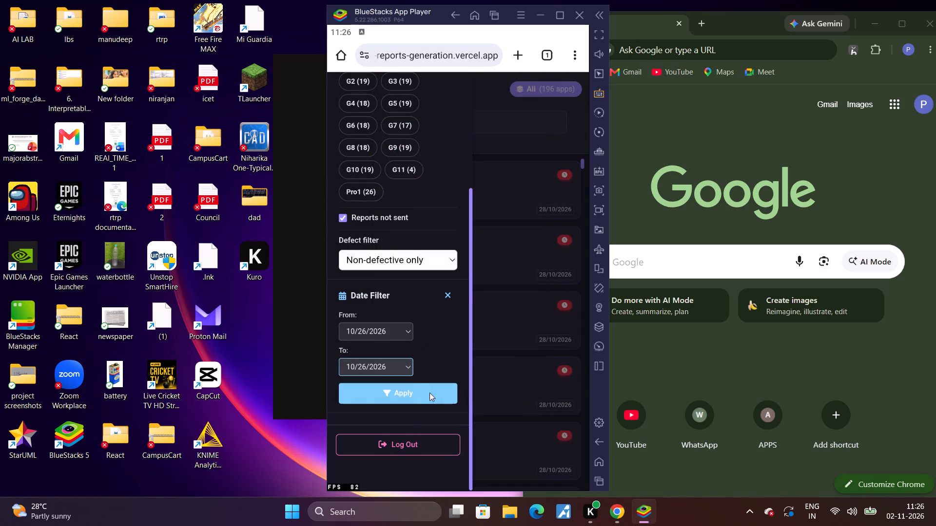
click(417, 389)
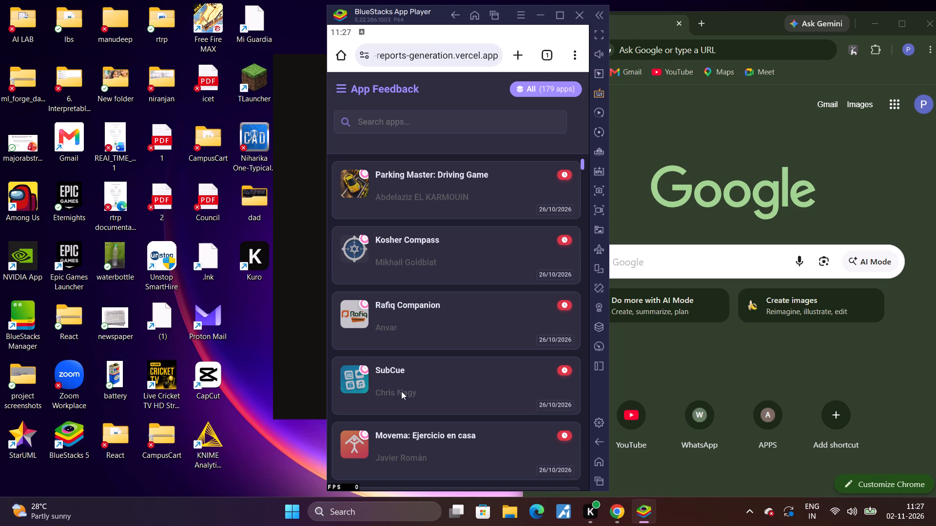
Reopen the App Feedback filters, set both the From and To dates to 10/27/2026, and apply the date filter.
click(338, 90)
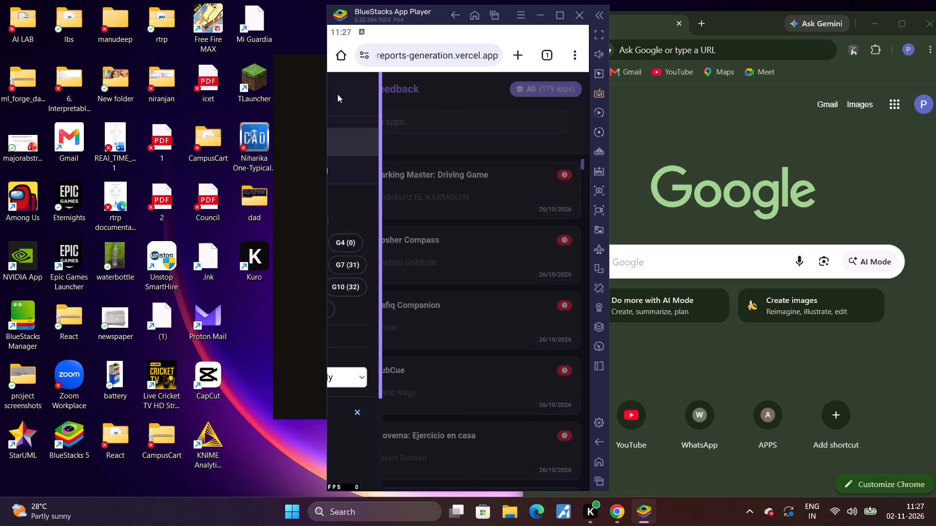
scroll(375, 301, down, 5)
scroll(354, 211, up, 3)
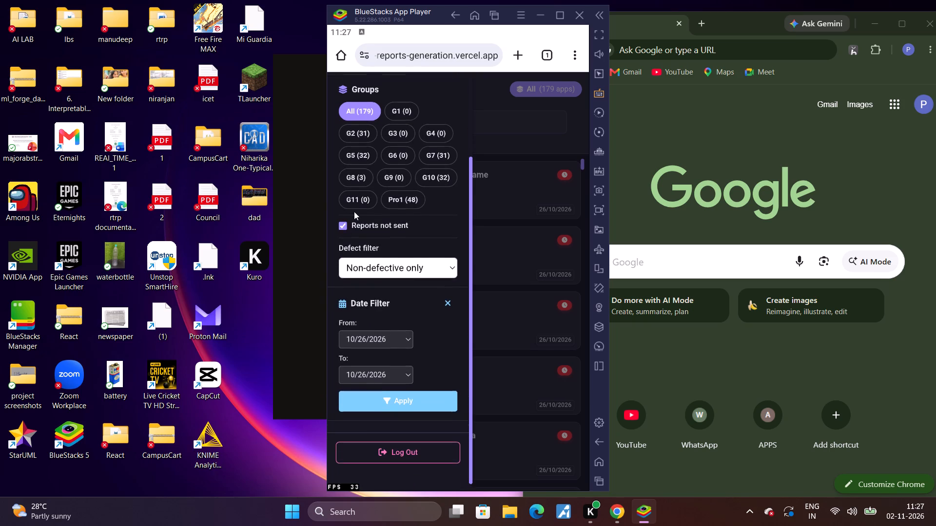
scroll(354, 211, up, 1)
scroll(365, 226, down, 5)
click(405, 330)
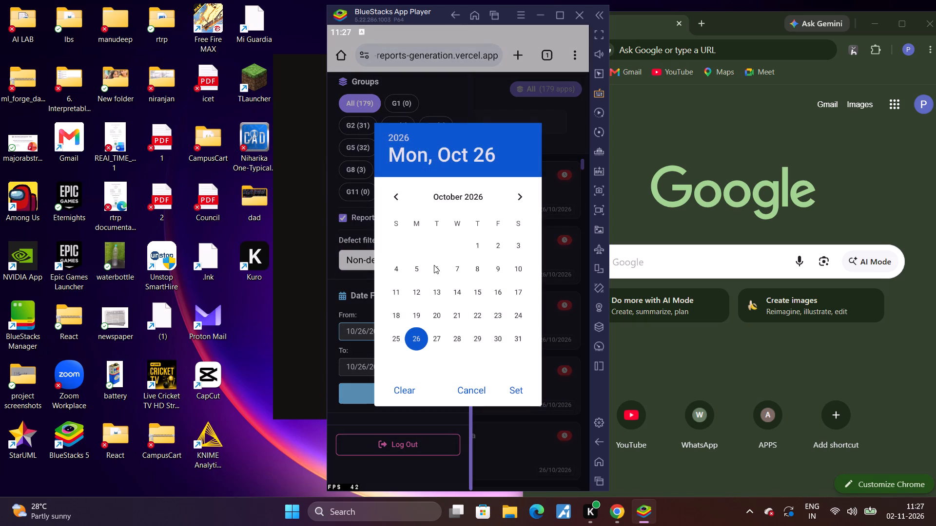
click(437, 333)
click(517, 393)
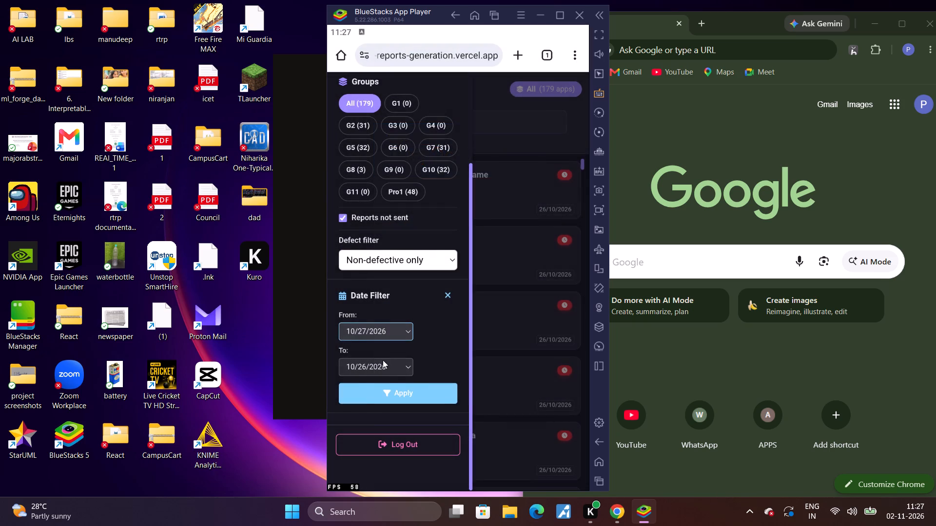
click(382, 360)
click(441, 349)
click(522, 387)
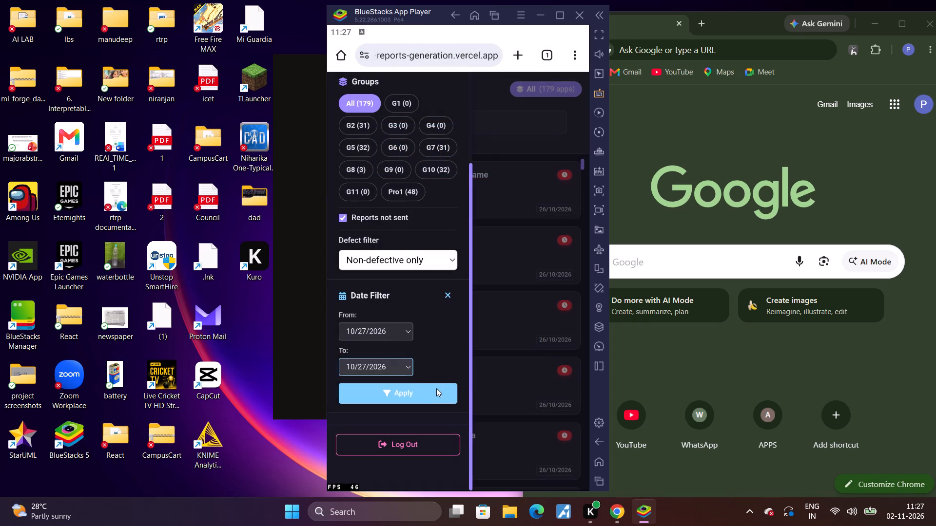
click(430, 390)
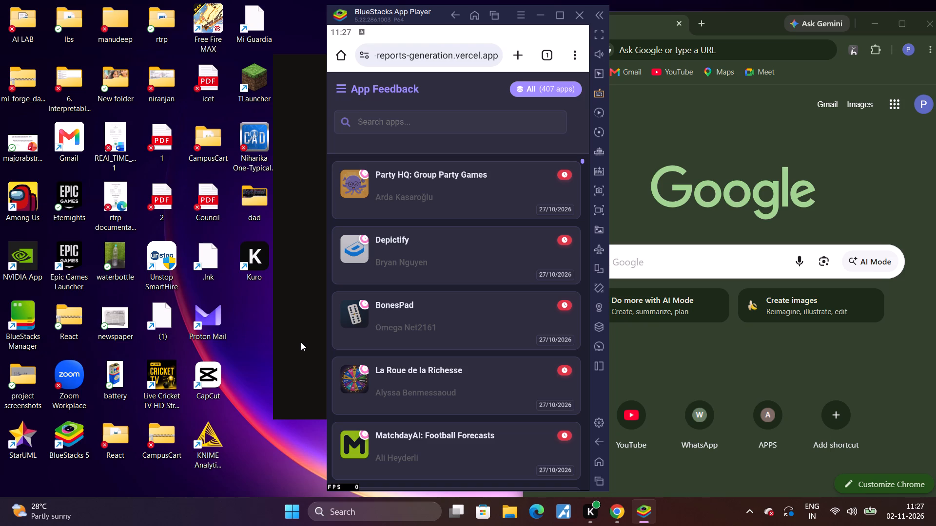
Restrict the App Feedback list to group G3.
click(334, 87)
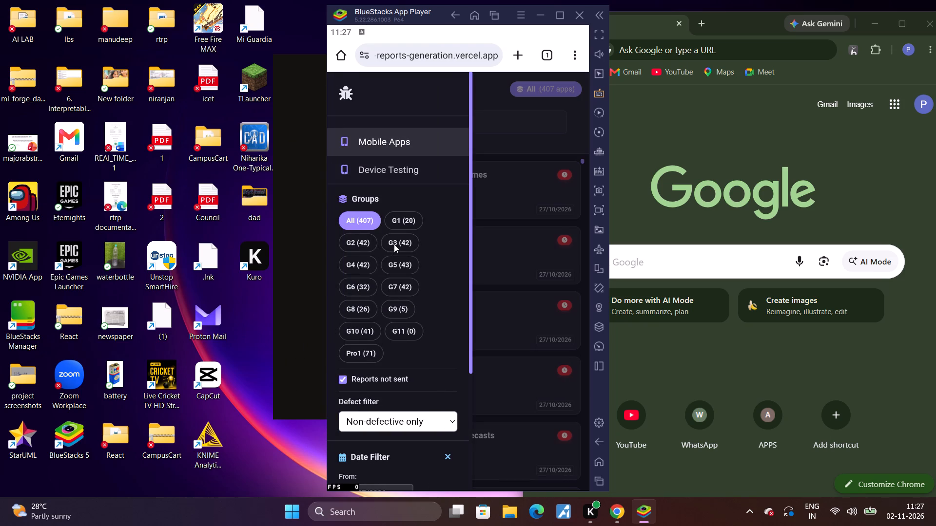
click(394, 244)
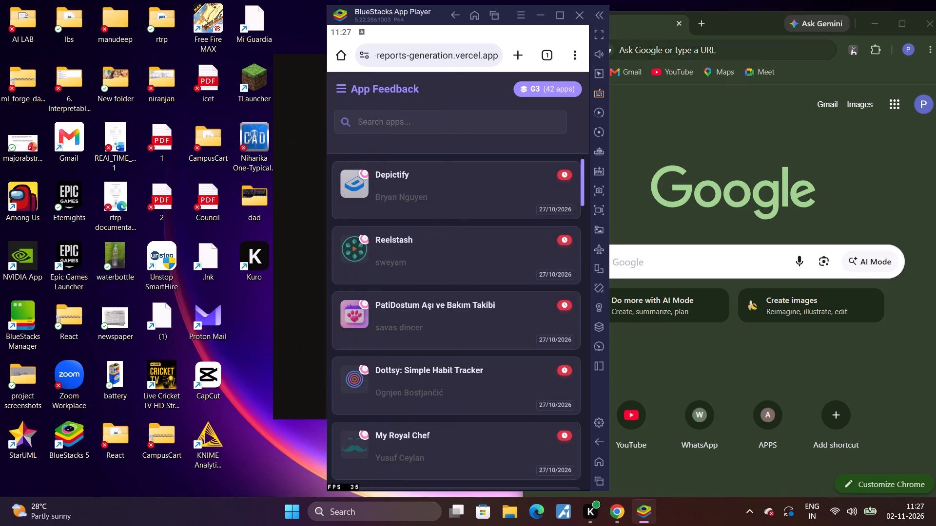
Switch to the Chrome window and open its browsing history page.
click(739, 50)
click(926, 46)
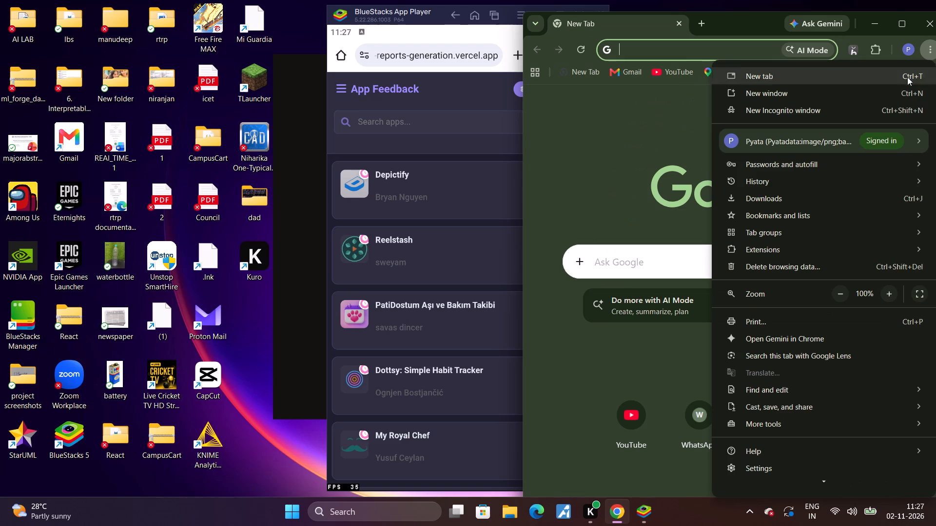
click(651, 186)
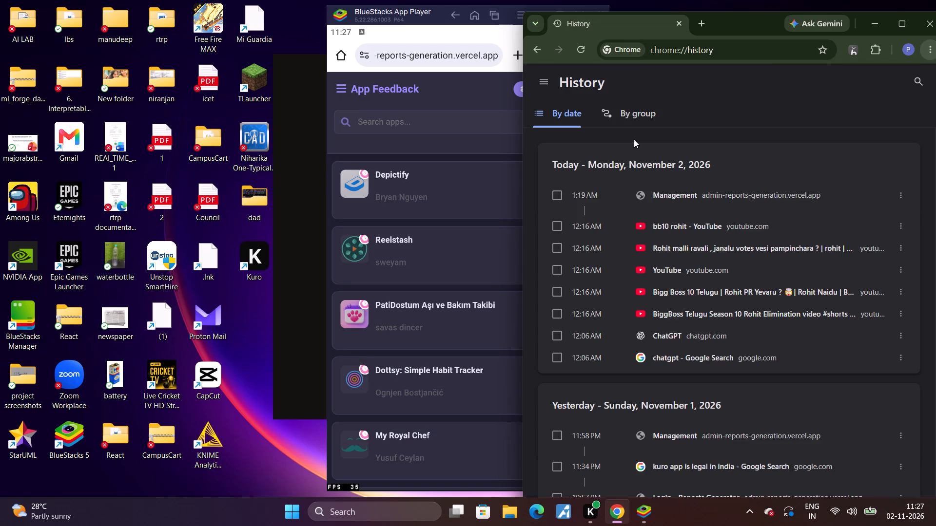
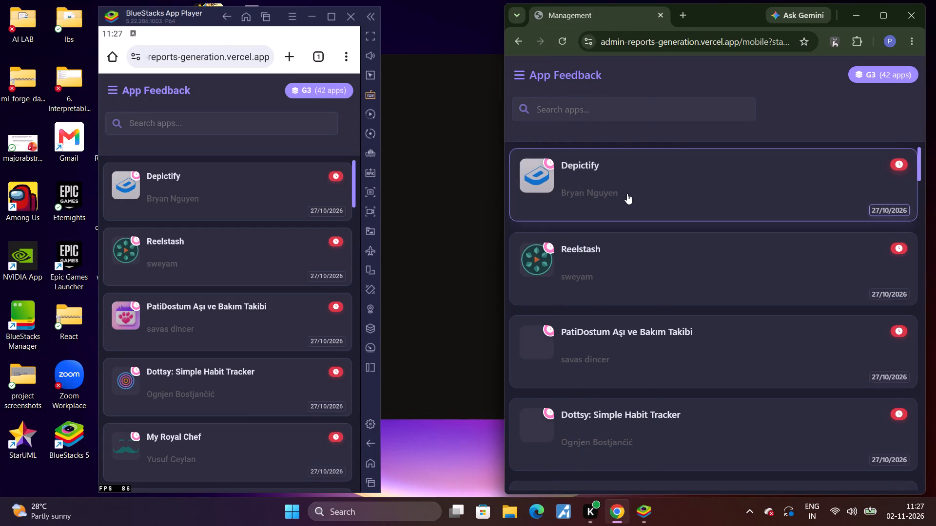
Open the Depictify app entry from the App Feedback list in both the Chrome window and BlueStacks.
click(627, 193)
click(263, 187)
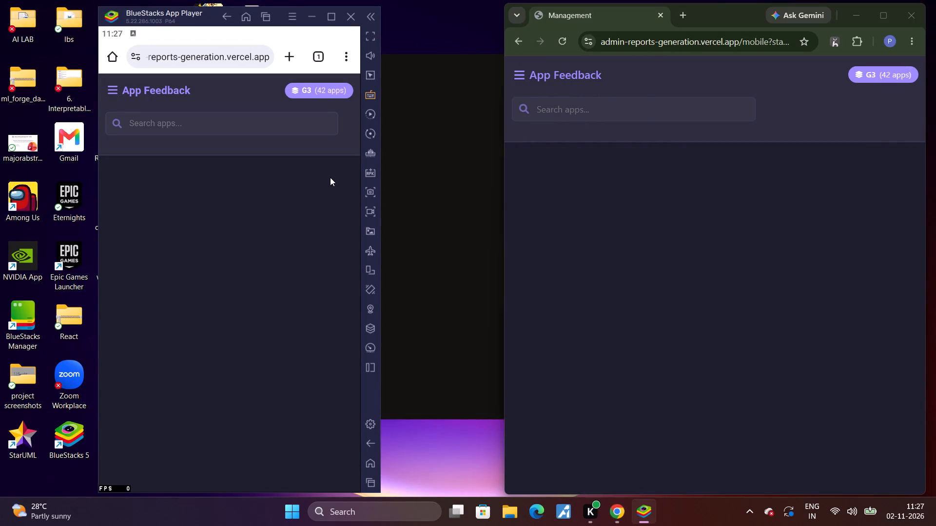
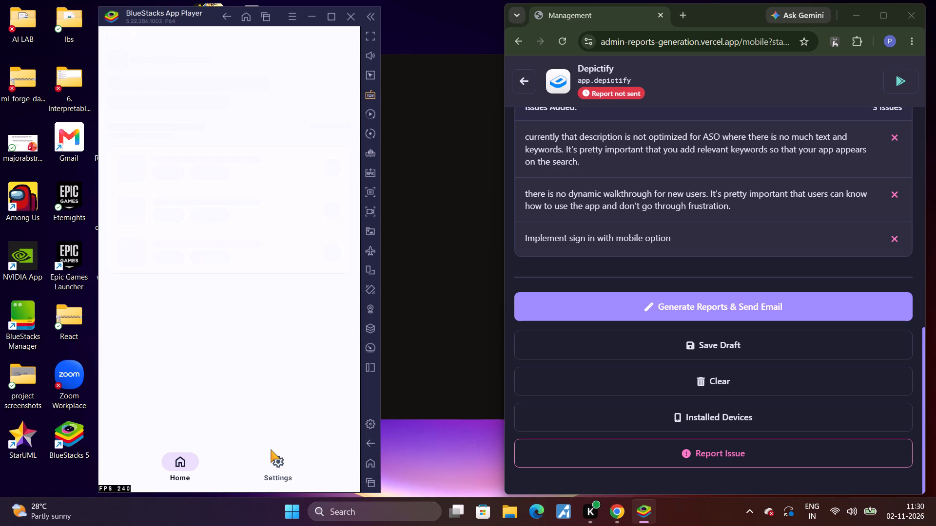
Review Depictify's Settings screen in BlueStacks, from the account options through the About section.
click(272, 464)
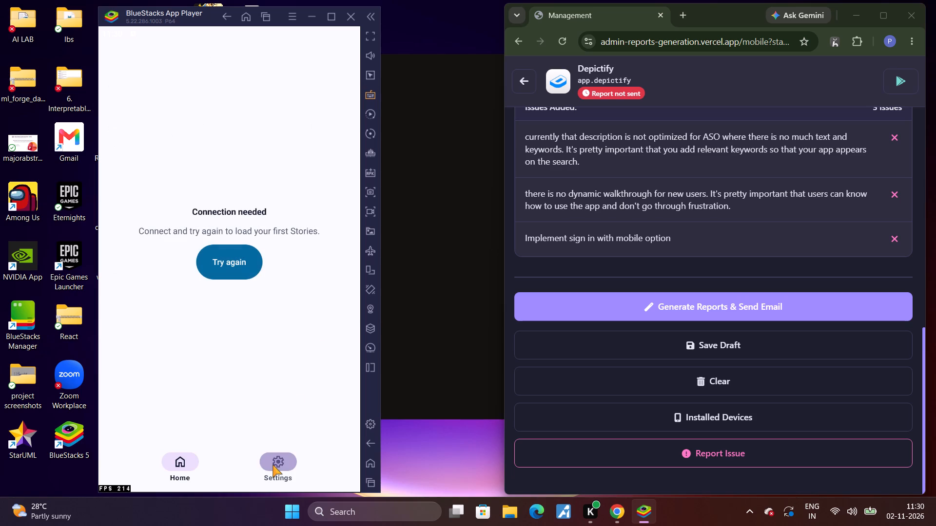
click(272, 464)
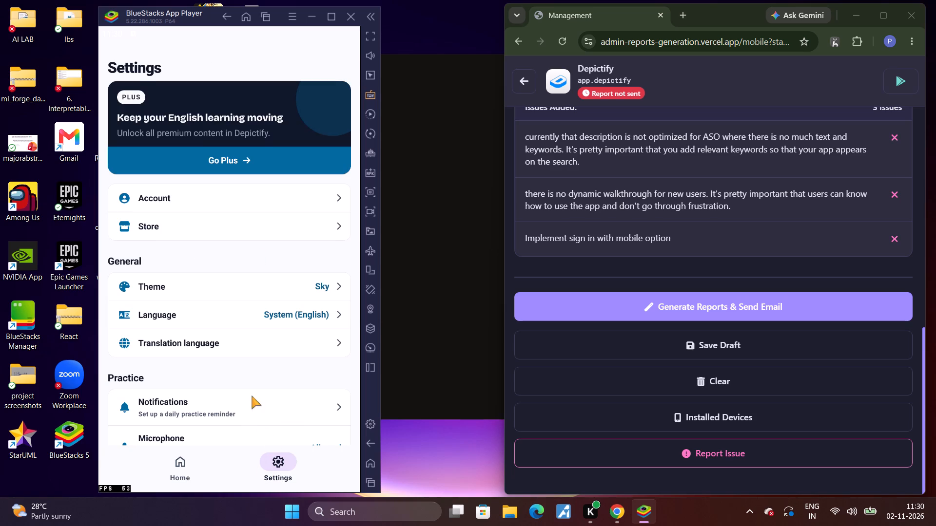
drag(249, 390, 254, 323)
drag(300, 224, 303, 232)
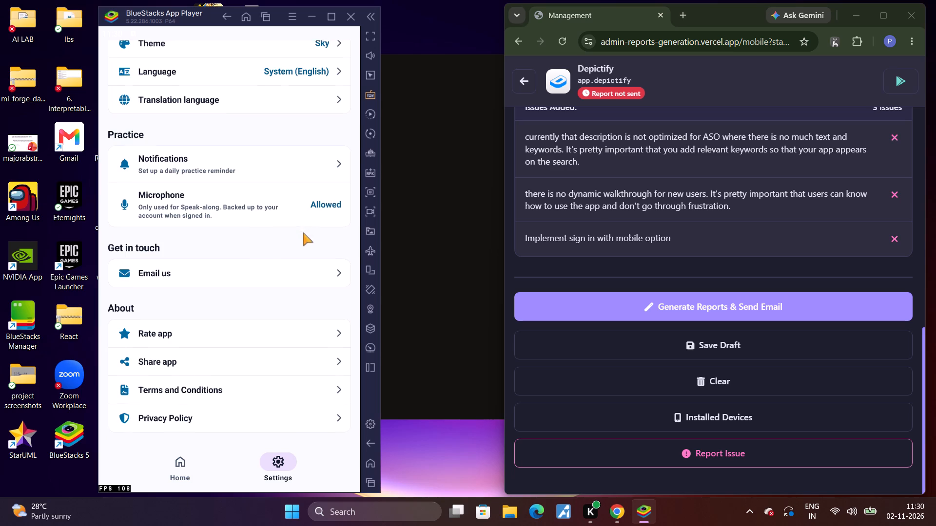
drag(303, 232, 337, 357)
Generate Depictify's reports and send the email.
click(746, 319)
Advance the Chrome report page from Depictify to the next app in the queue, Reelstash.
scroll(746, 319, up, 11)
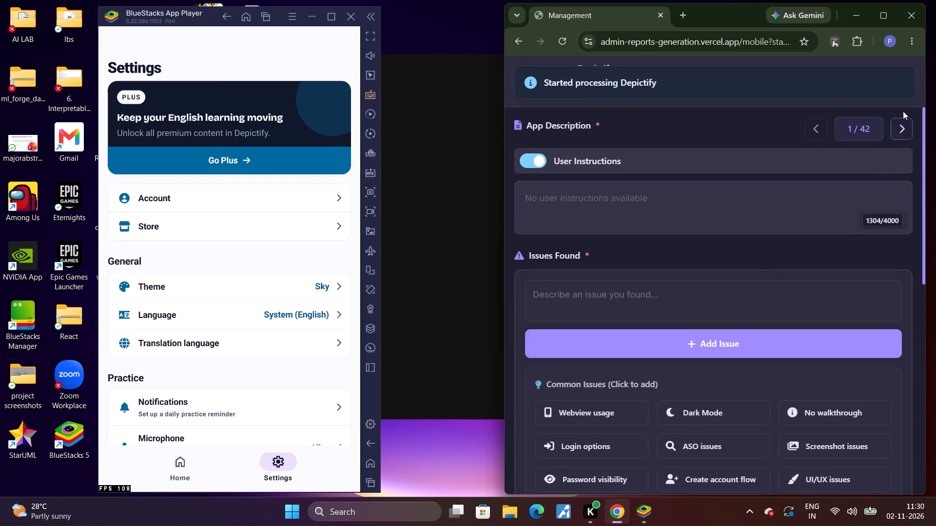
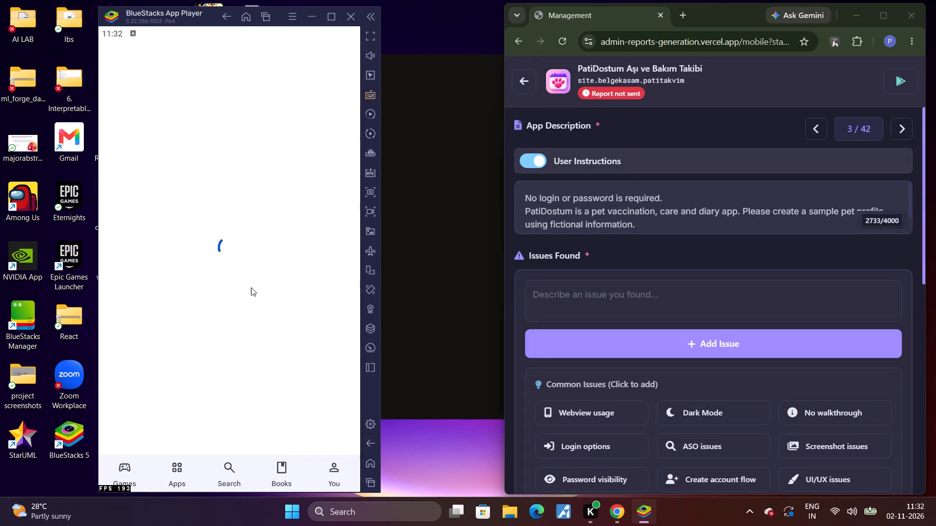
click(253, 287)
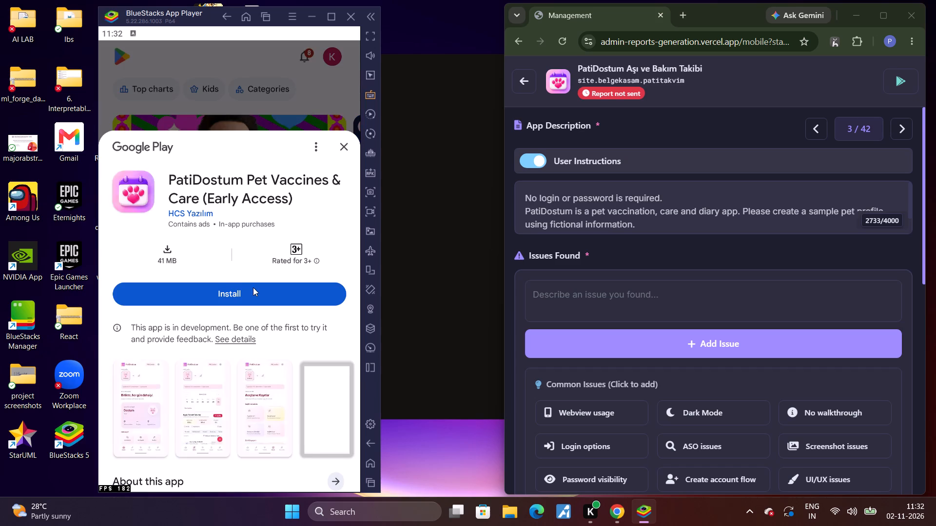
click(830, 408)
click(828, 430)
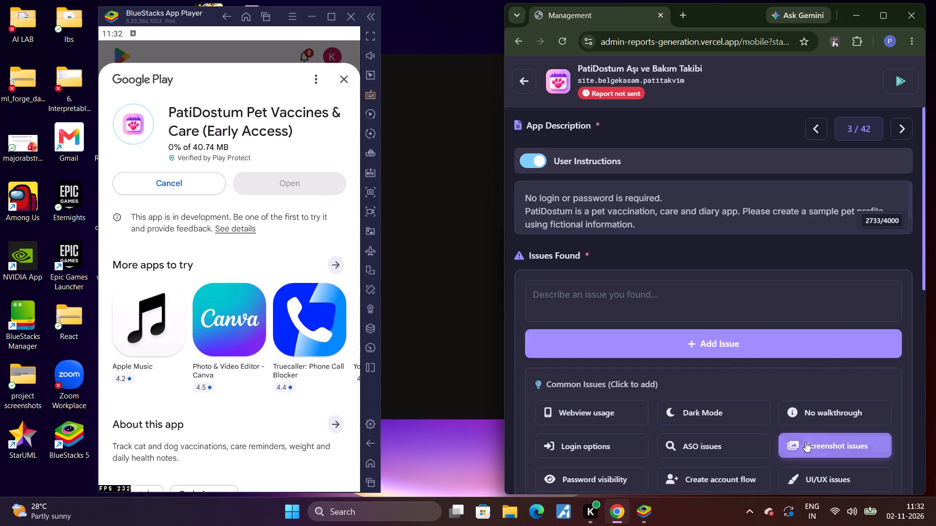
click(805, 441)
scroll(809, 350, down, 7)
Examine PatiDostum's Play Store screenshots in BlueStacks at full size and check the install progress on its listing.
drag(217, 412, 219, 254)
click(223, 383)
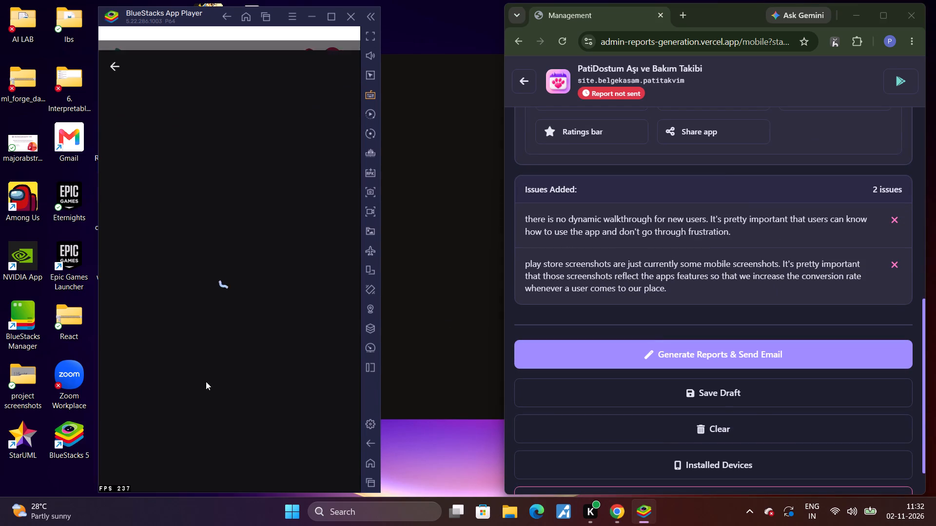
drag(250, 149, 252, 177)
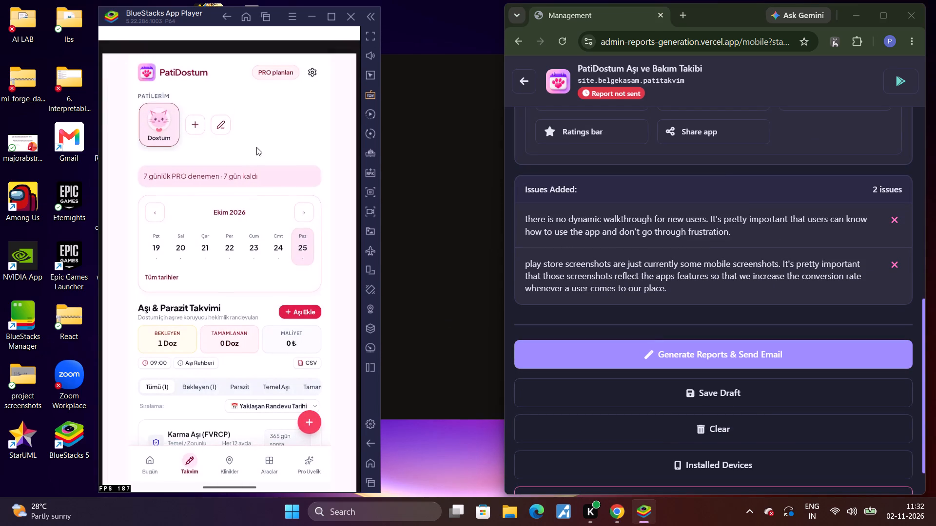
drag(262, 136, 296, 267)
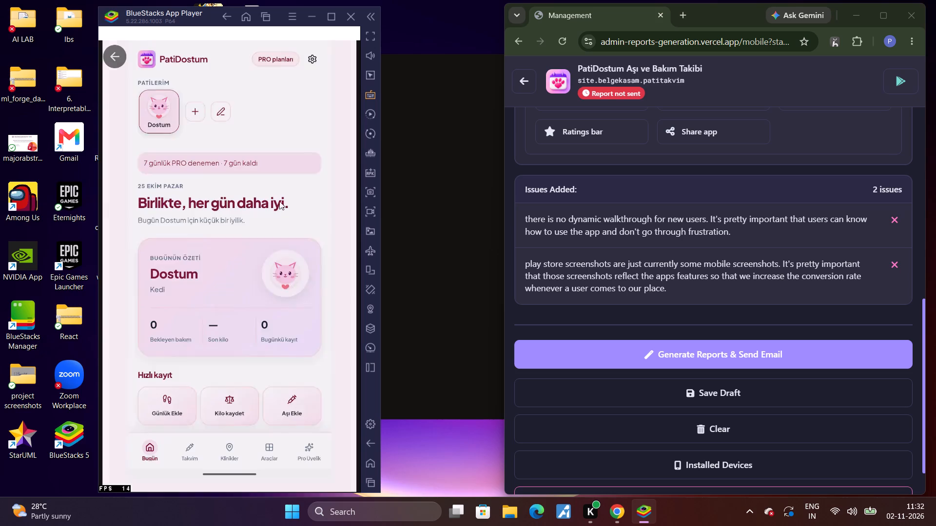
drag(273, 155, 282, 324)
drag(233, 181, 243, 429)
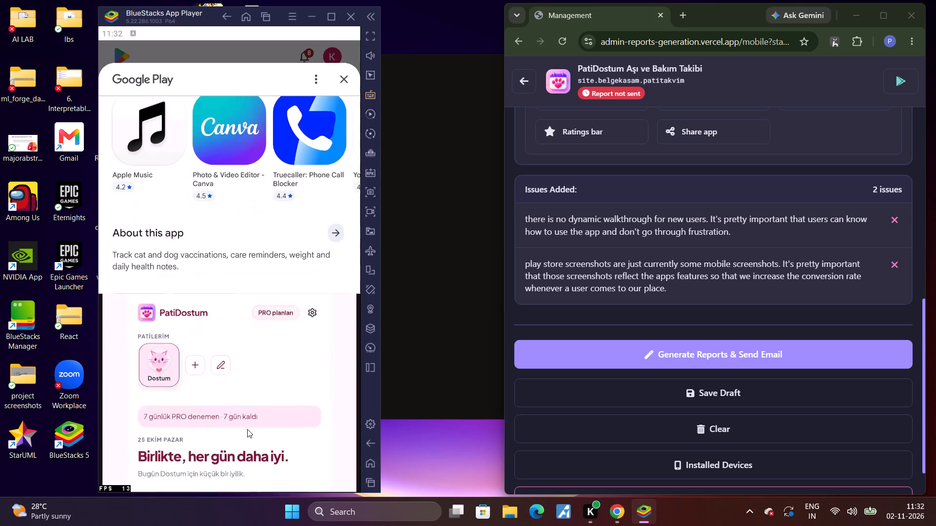
drag(239, 281, 247, 432)
scroll(252, 469, up, 2)
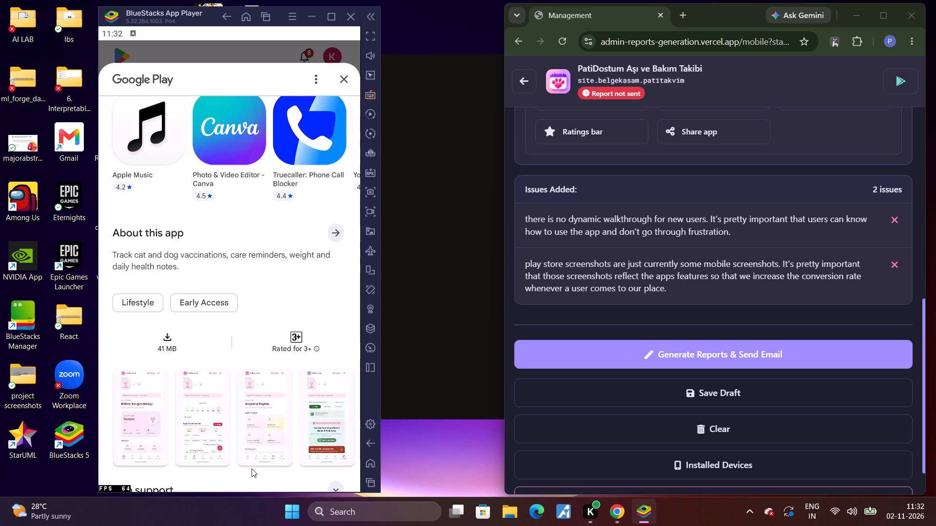
scroll(252, 469, up, 1)
scroll(268, 424, up, 4)
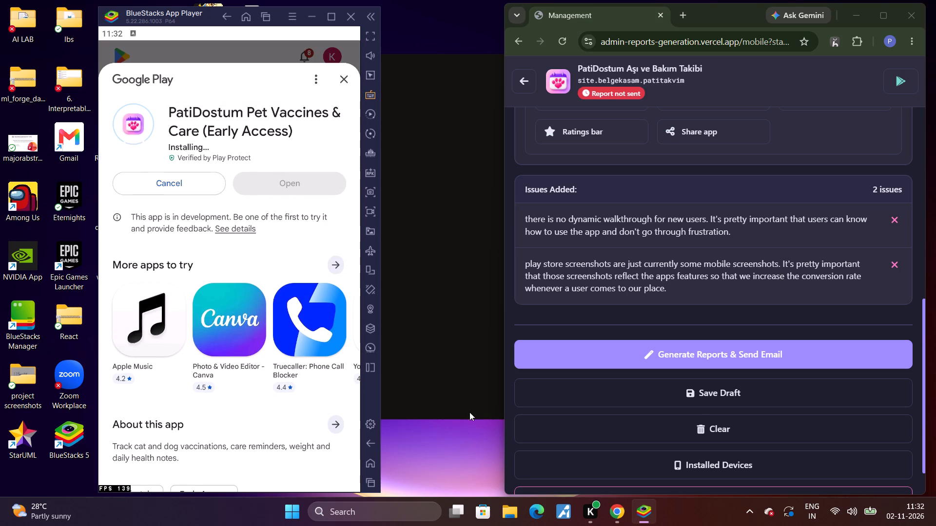
scroll(612, 345, up, 2)
Launch PatiDostum, go through its introduction pages and accept the disclaimer to reach the pet selection.
click(300, 177)
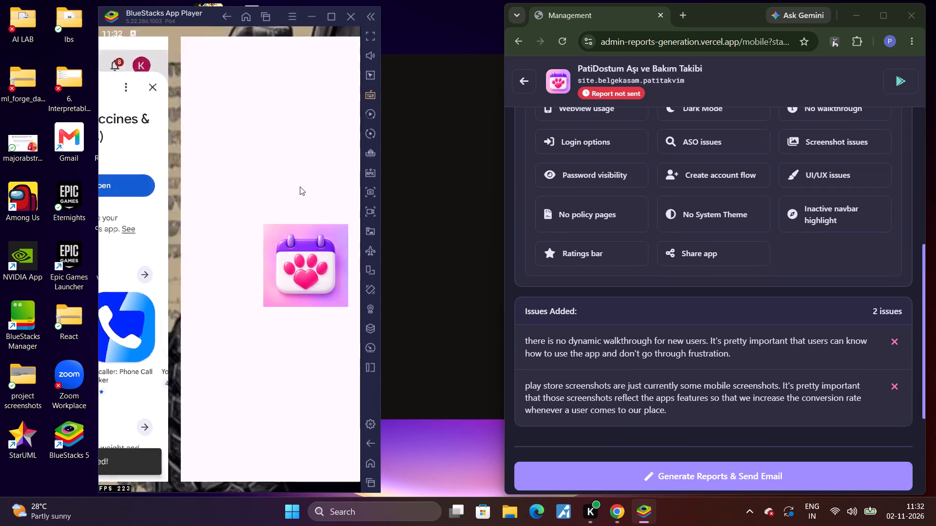
click(271, 449)
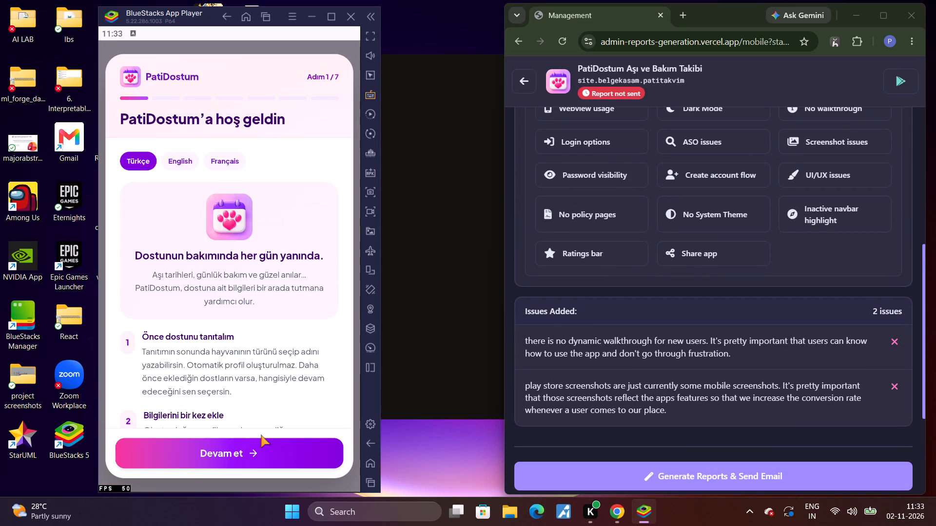
triple_click(259, 457)
triple_click(259, 457)
click(259, 457)
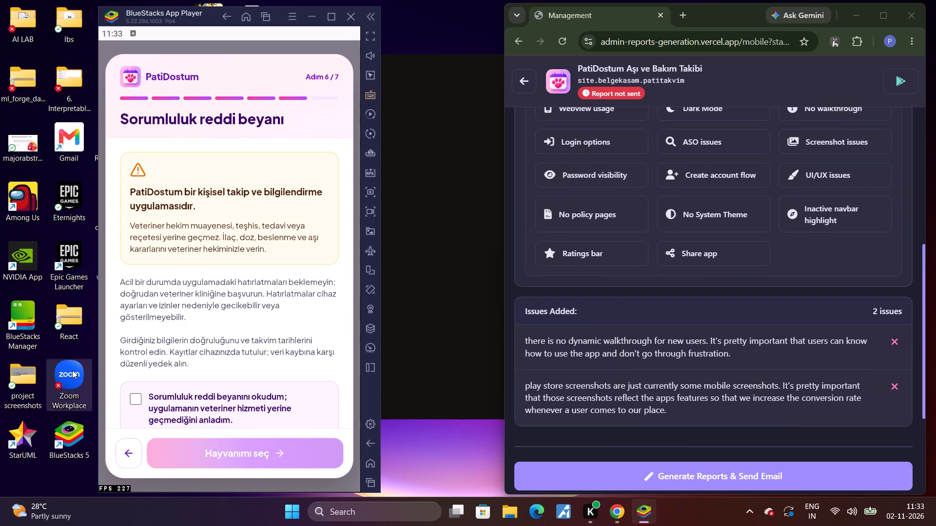
click(139, 396)
click(200, 444)
Create a Sürüngen / Gecko pet profile named wes with species edas and save it.
click(152, 379)
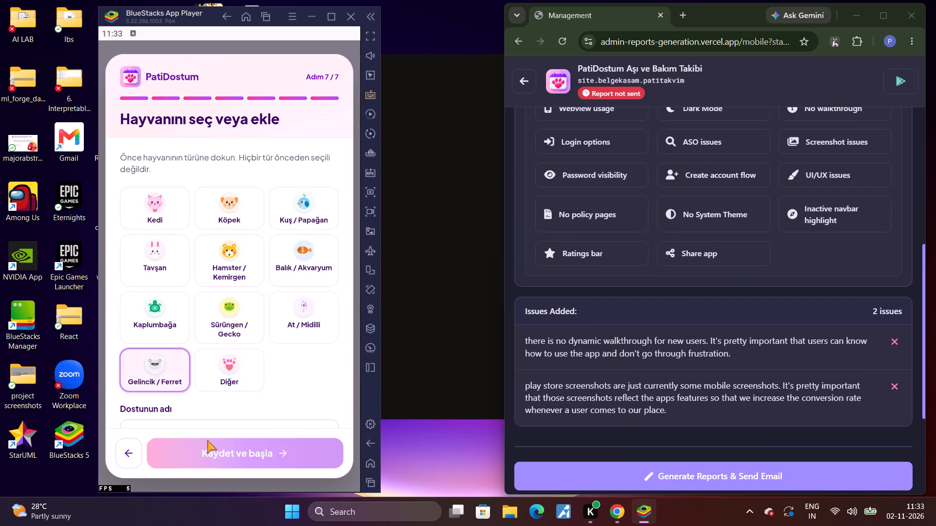
click(208, 442)
click(201, 352)
click(219, 309)
drag(241, 363, 242, 286)
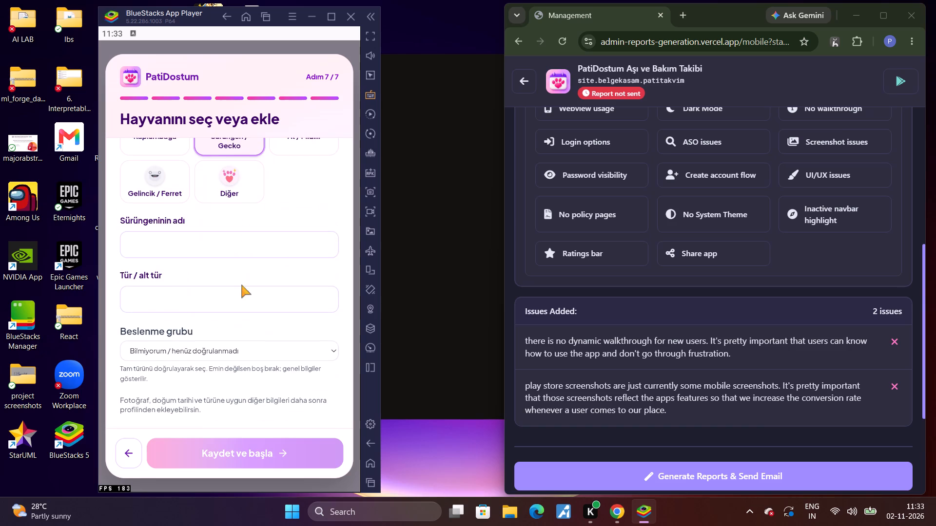
click(228, 249)
text(we)
key(s)
click(232, 305)
key(e)
key(d)
key(a)
key(s)
click(263, 440)
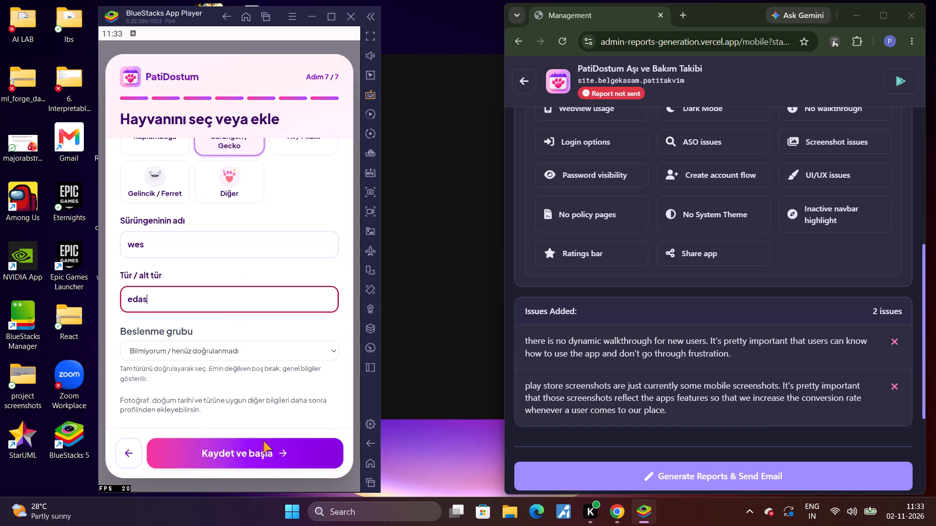
Open PatiDostum's PRO membership page and review the language and other options in the app settings.
click(313, 459)
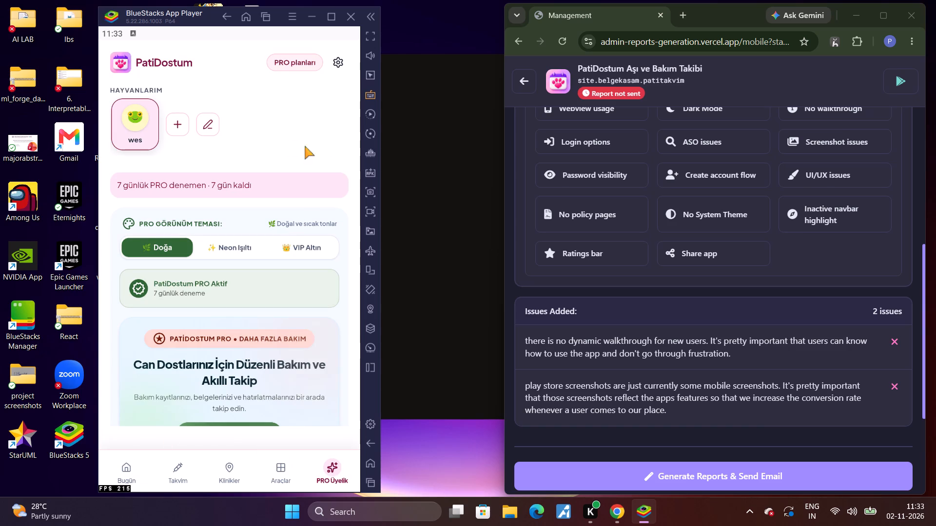
click(334, 60)
drag(252, 305, 278, 340)
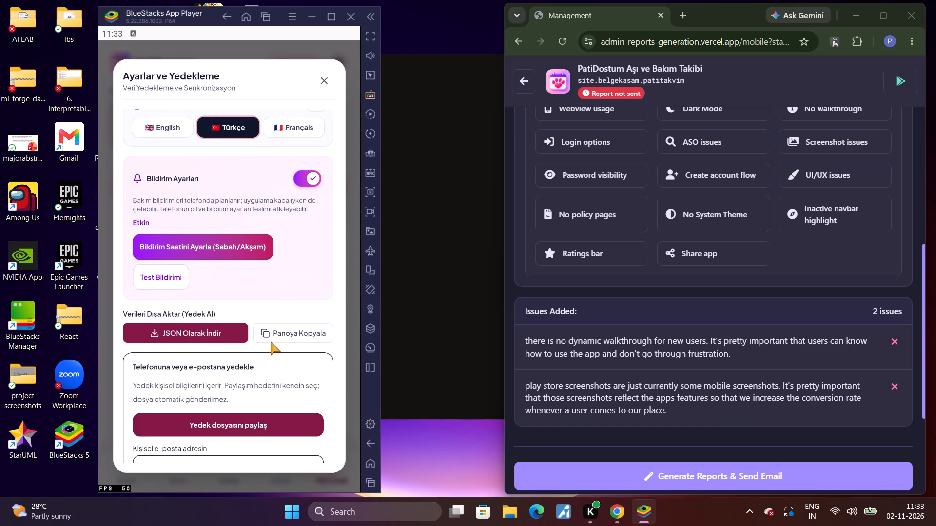
scroll(779, 349, up, 4)
Add the issue "The default language in the app supposed to be english" to PatiDostum's report in Chrome.
click(576, 236)
key(super+v)
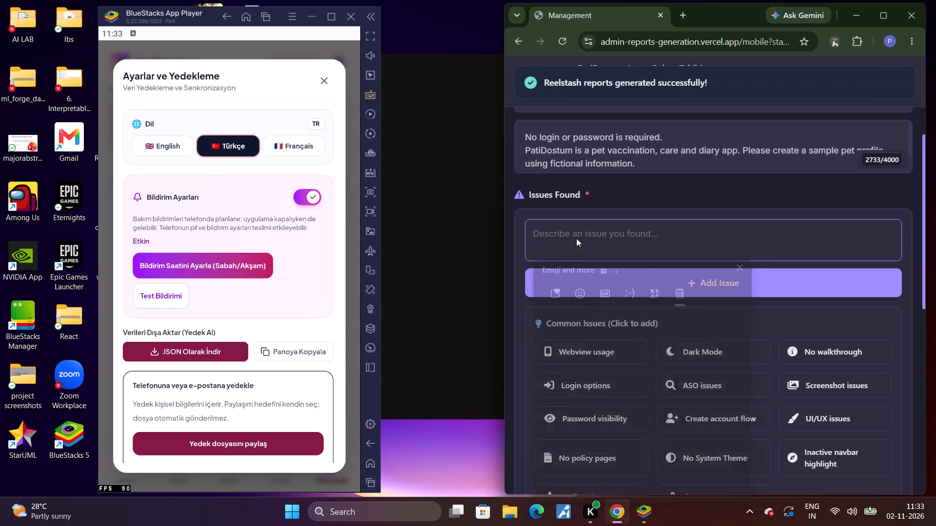
scroll(677, 413, down, 3)
click(619, 424)
key(ctrl+v)
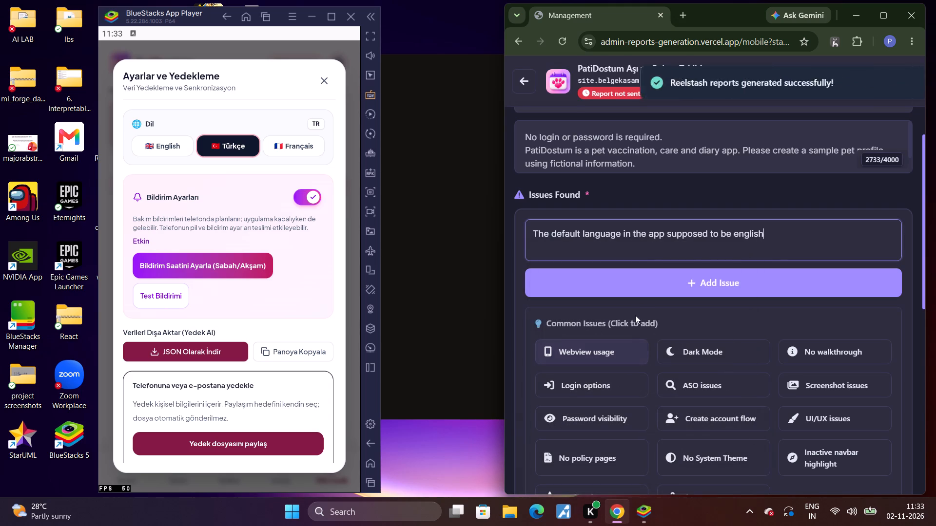
click(643, 284)
scroll(646, 285, down, 8)
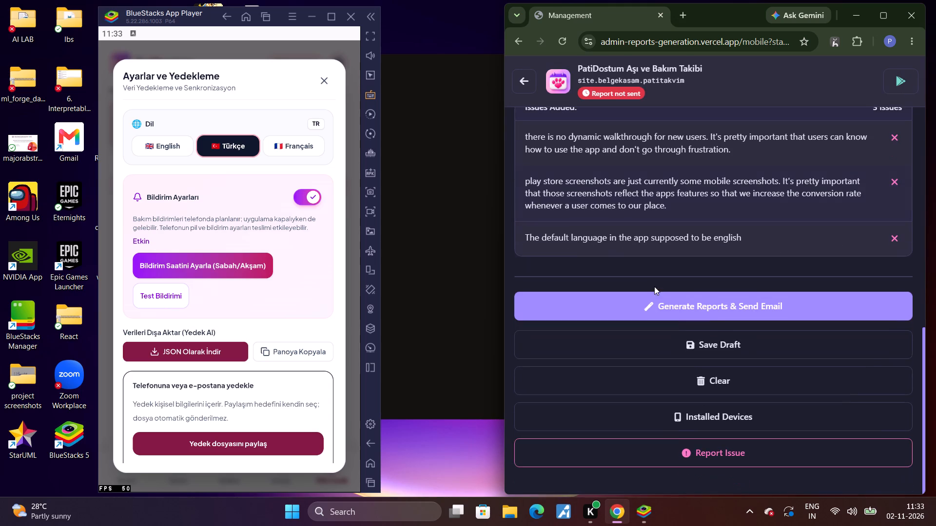
Close PatiDostum's settings, generate and email its report in Chrome, and advance to the Dottsy report.
click(317, 80)
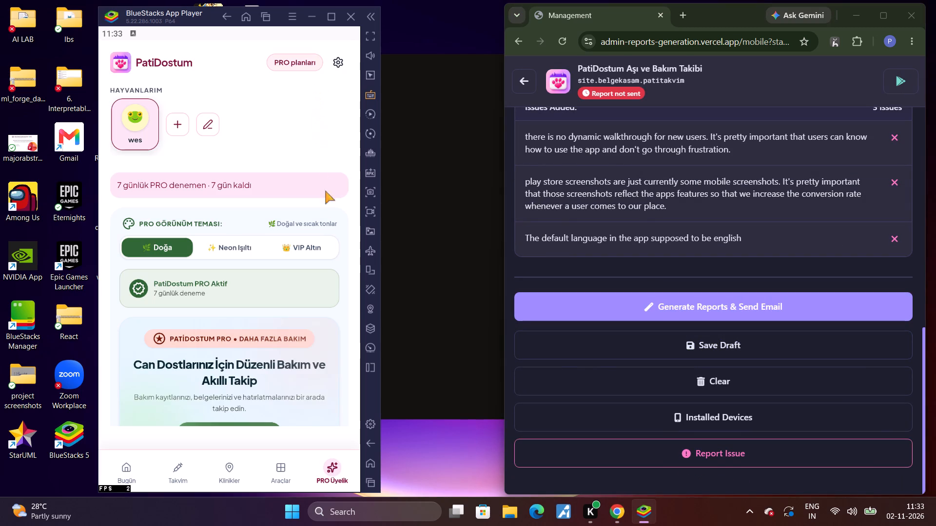
scroll(653, 320, up, 1)
click(636, 363)
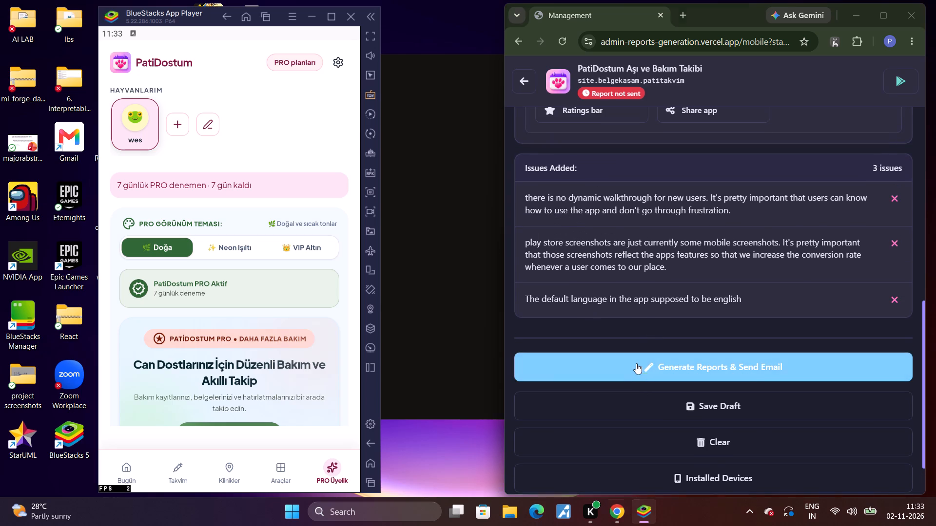
scroll(636, 363, up, 9)
click(897, 136)
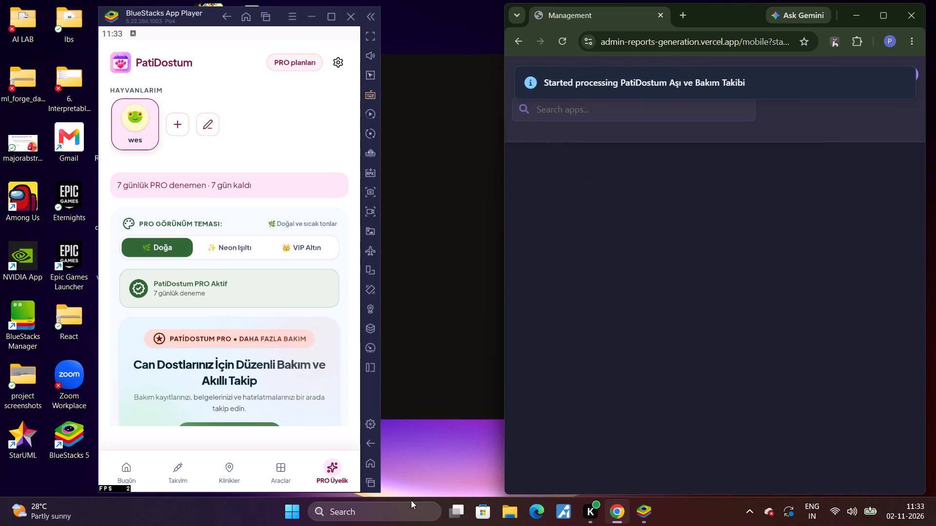
Switch to PatiDostum's Play Store listing in BlueStacks and uninstall the app.
click(371, 482)
click(323, 309)
click(187, 189)
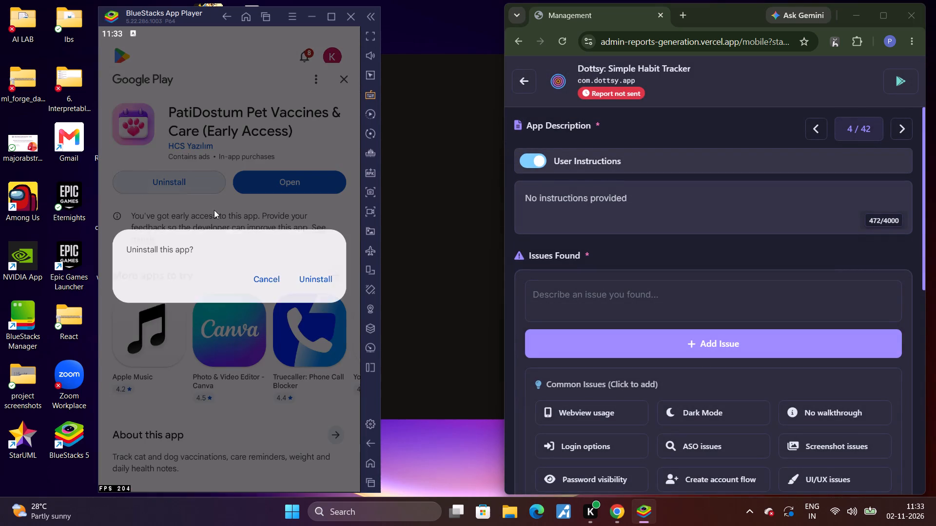
click(331, 280)
Advance the BlueStacks report page to Dottsy: Simple Habit Tracker, open its Play Store listing and install the app.
click(366, 485)
click(243, 233)
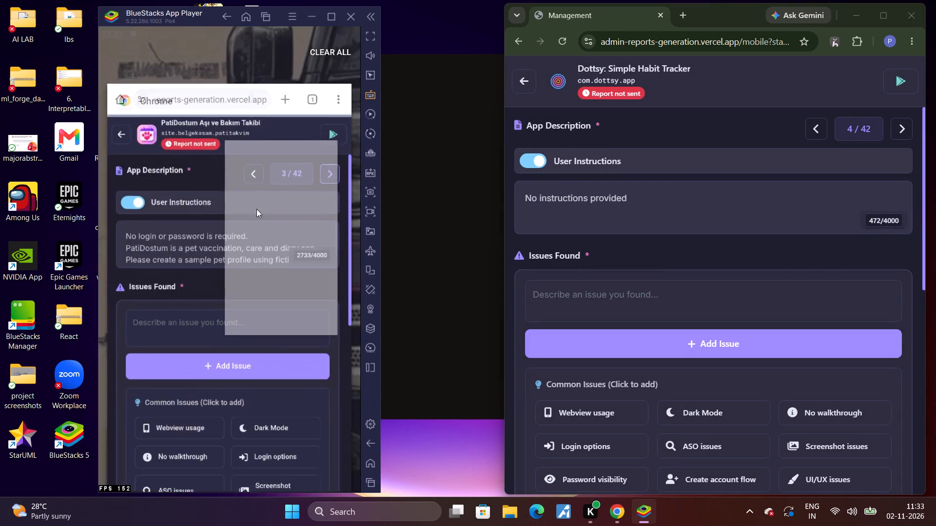
click(328, 141)
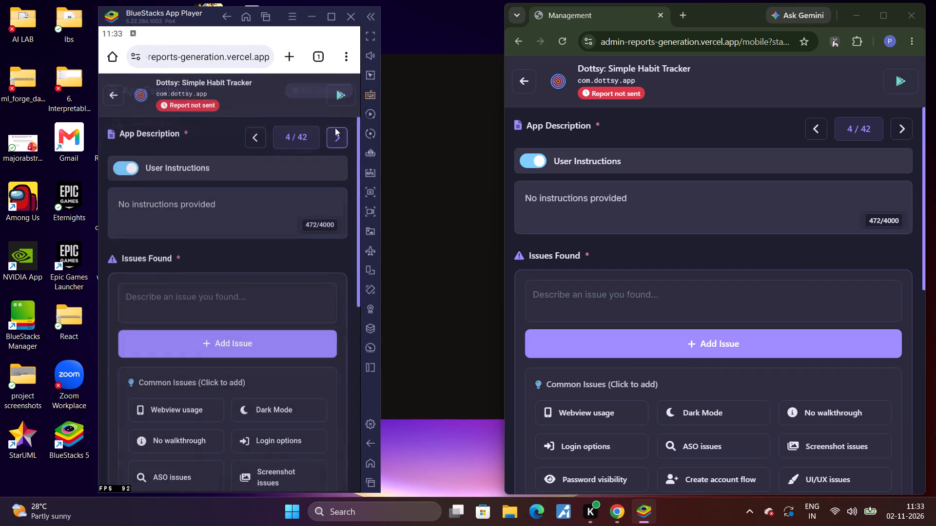
click(342, 96)
click(179, 298)
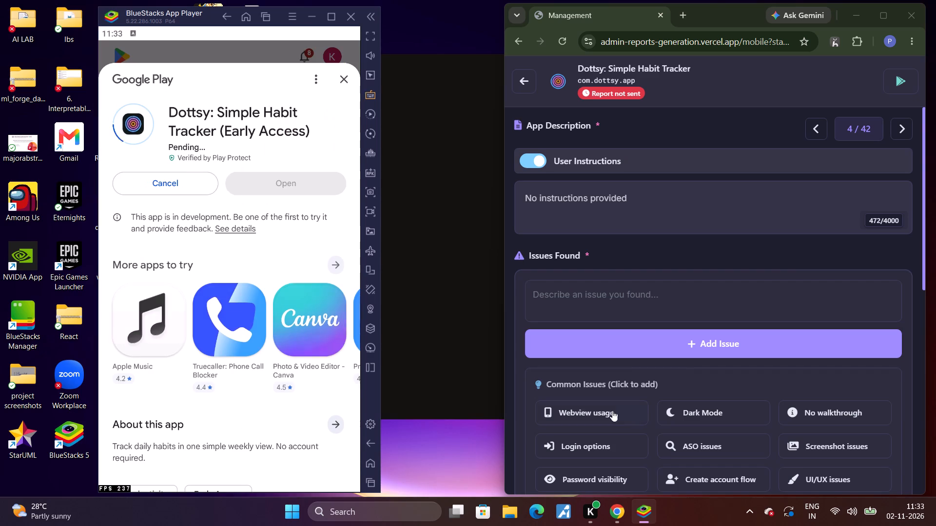
Add the No walkthrough entry to Dottsy's report in Chrome and check its list of added issues.
click(804, 419)
scroll(837, 288, down, 7)
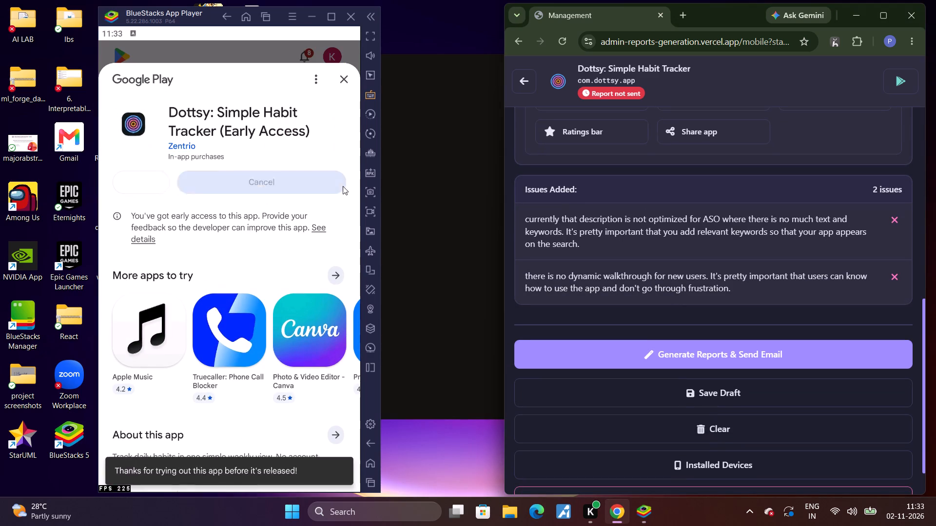
Launch the installed Dottsy app in BlueStacks and add a habit named dfc.
click(332, 184)
click(233, 406)
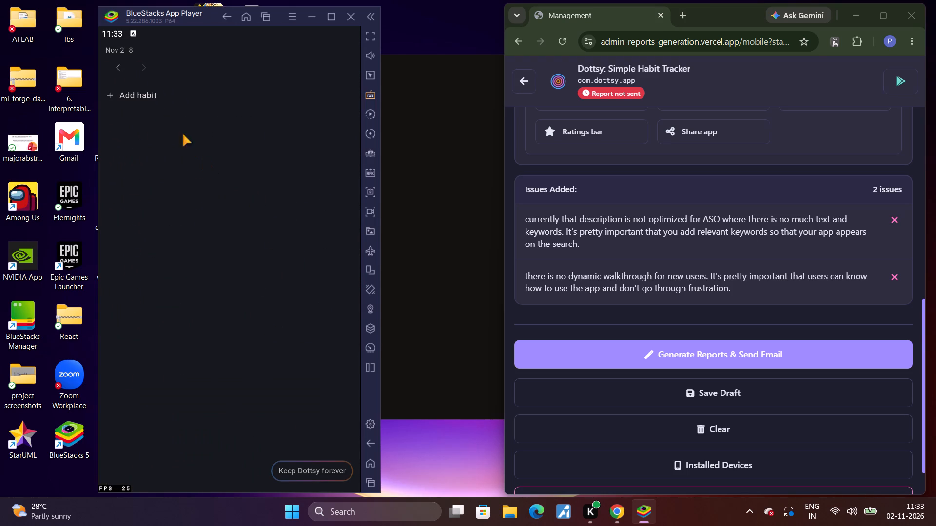
click(148, 97)
text(dfc)
key(Return)
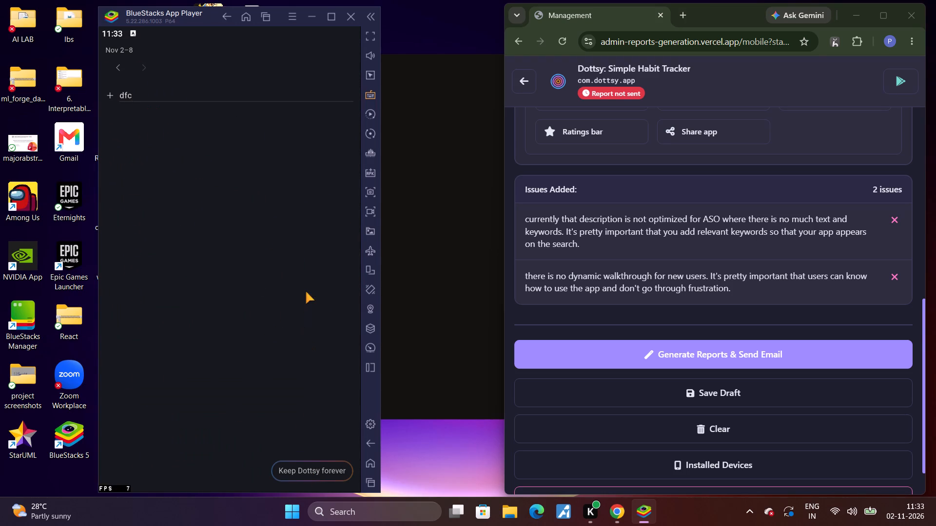
Examine Dottsy's habit view, trying the Keep Dottsy forever option and browsing back through earlier weeks and forward again.
drag(305, 291, 305, 343)
click(325, 469)
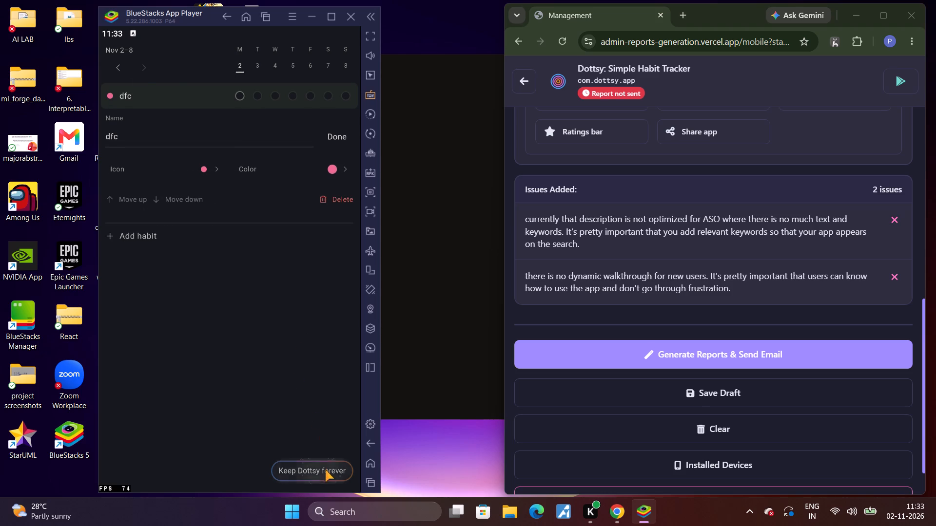
click(154, 319)
click(117, 71)
triple_click(117, 71)
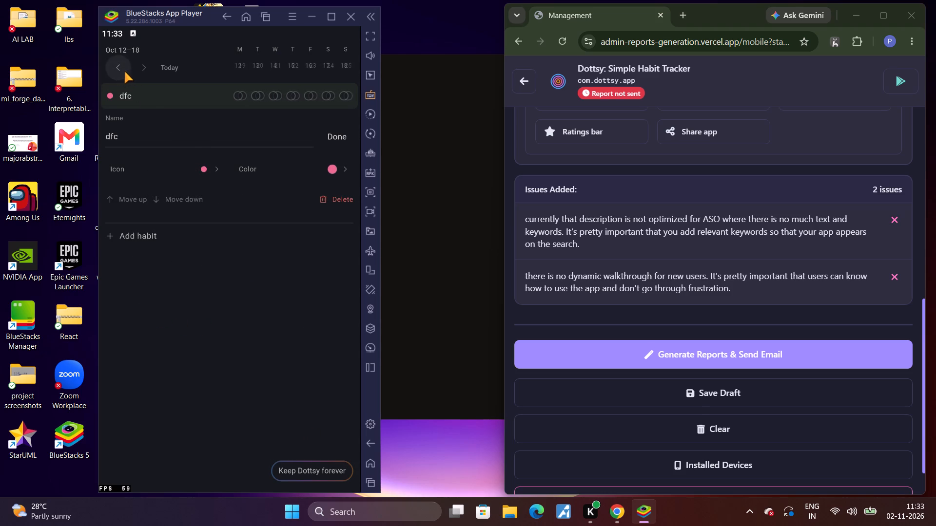
triple_click(138, 66)
double_click(140, 65)
Add the Ratings bar issue to Dottsy's report in Chrome, generate the reports and send the email.
click(599, 133)
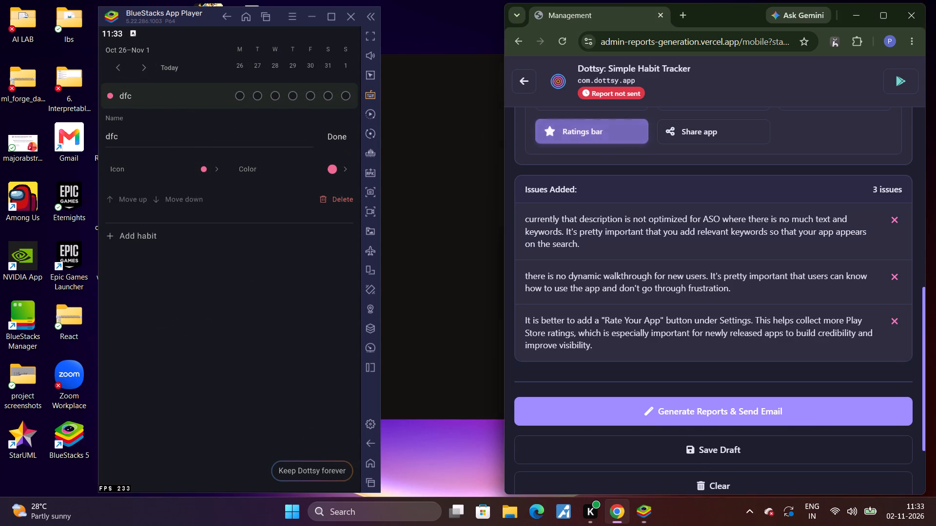
click(651, 415)
Advance the Chrome report page to the next app, My Royal Chef.
scroll(650, 414, up, 8)
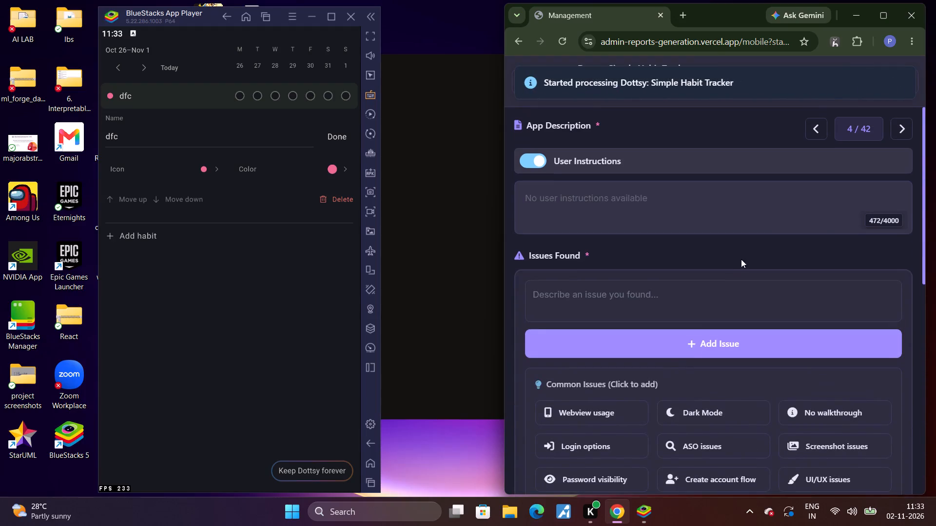
click(898, 129)
Switch to Dottsy's Play Store listing in BlueStacks and uninstall the app.
click(374, 484)
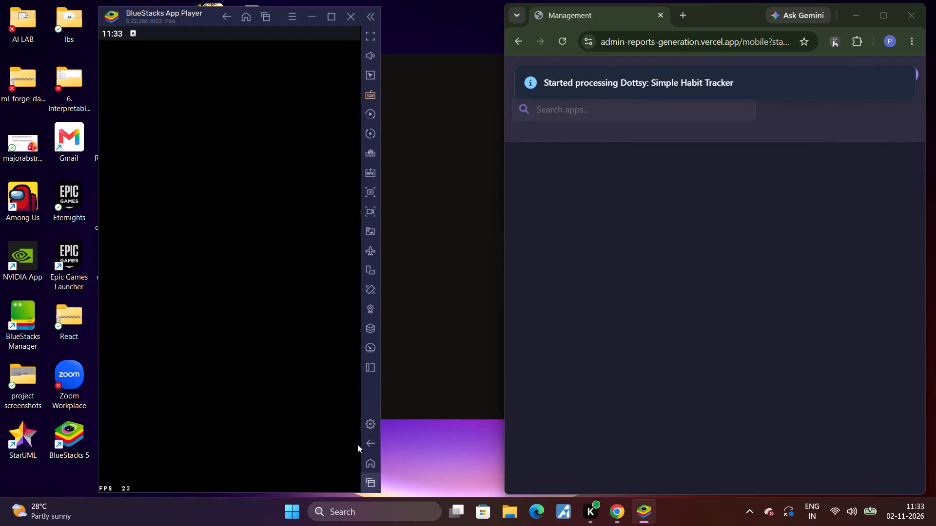
click(273, 263)
click(203, 192)
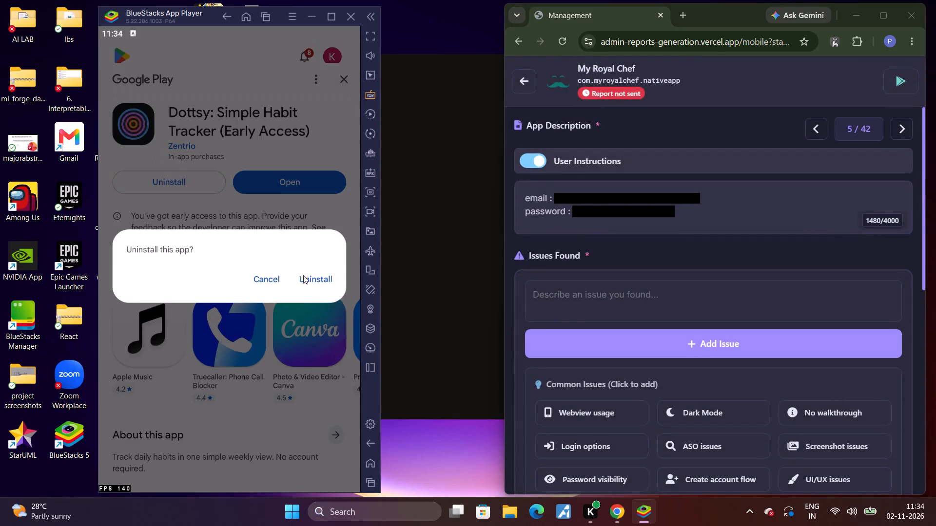
click(307, 281)
Advance the BlueStacks report page to My Royal Chef and open its Play Store listing.
click(365, 480)
click(194, 201)
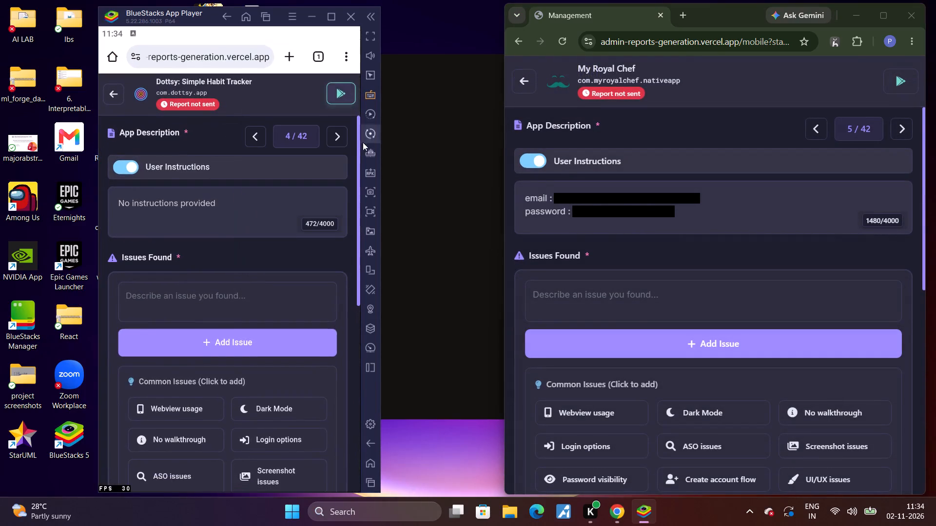
click(318, 139)
click(334, 138)
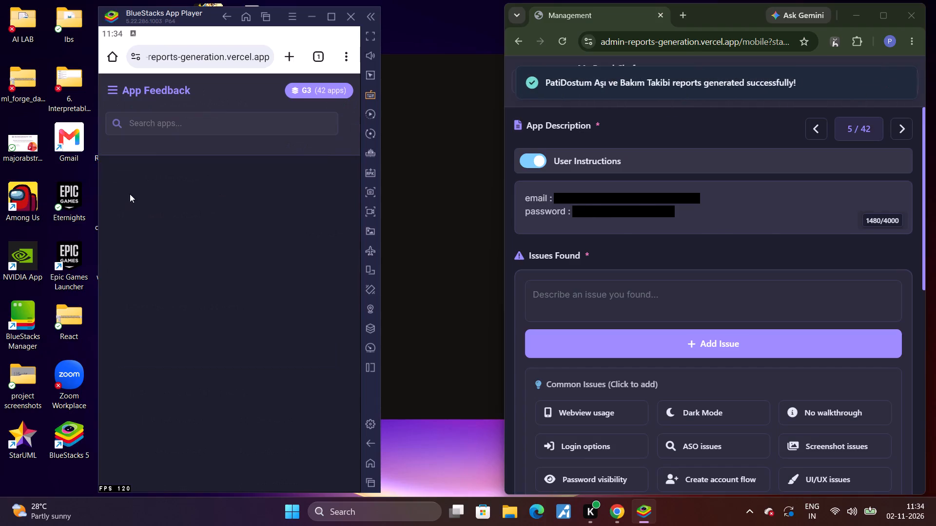
click(333, 94)
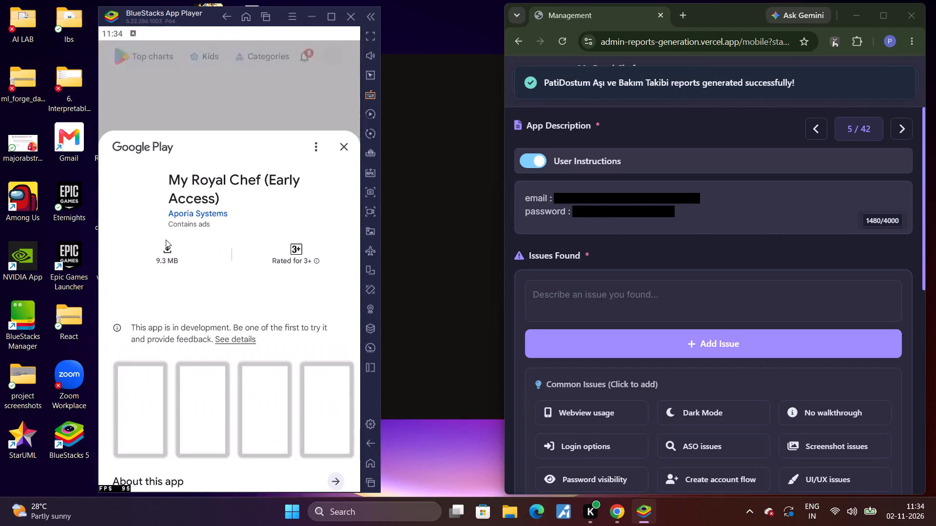
Examine the recipe screenshot in My Royal Chef's Play Store listing and return to the listing.
click(260, 388)
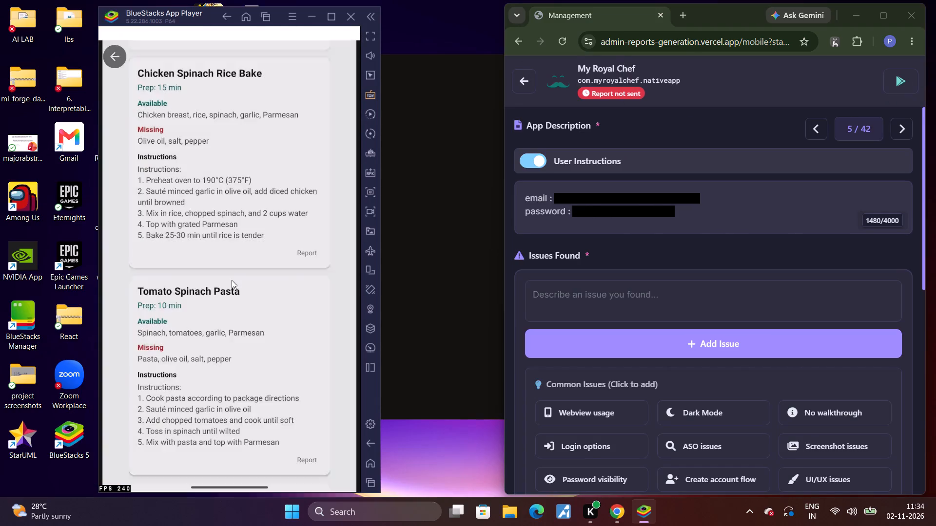
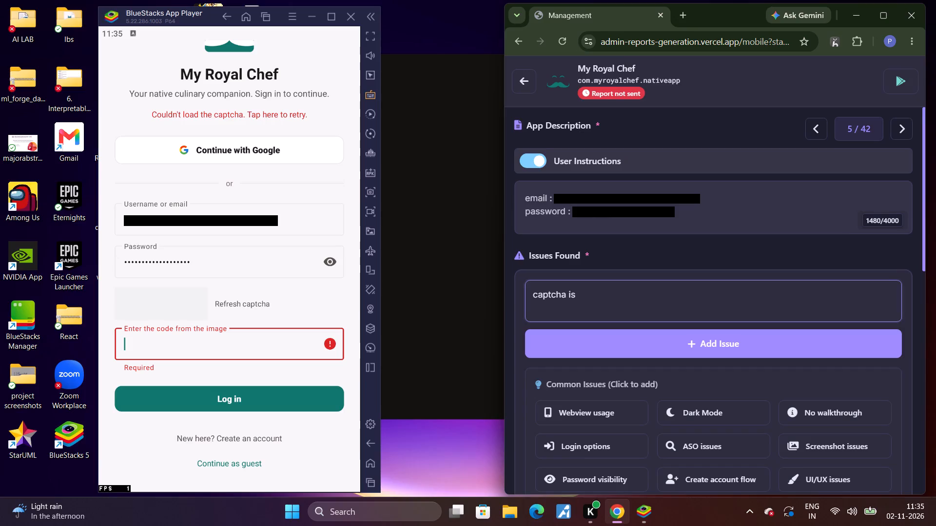
Continue writing the issue beginning "captcha is" in My Royal Chef's report.
key(n)
Complete the issue text in My Royal Chef's report so it reads "captcha is not visible".
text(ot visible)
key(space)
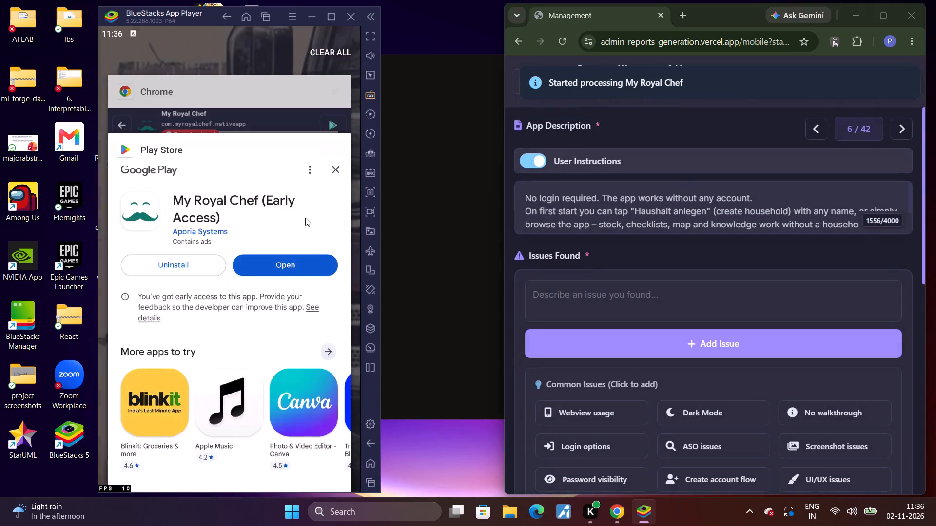
Uninstall My Royal Chef from its Play Store listing in BlueStacks.
click(179, 188)
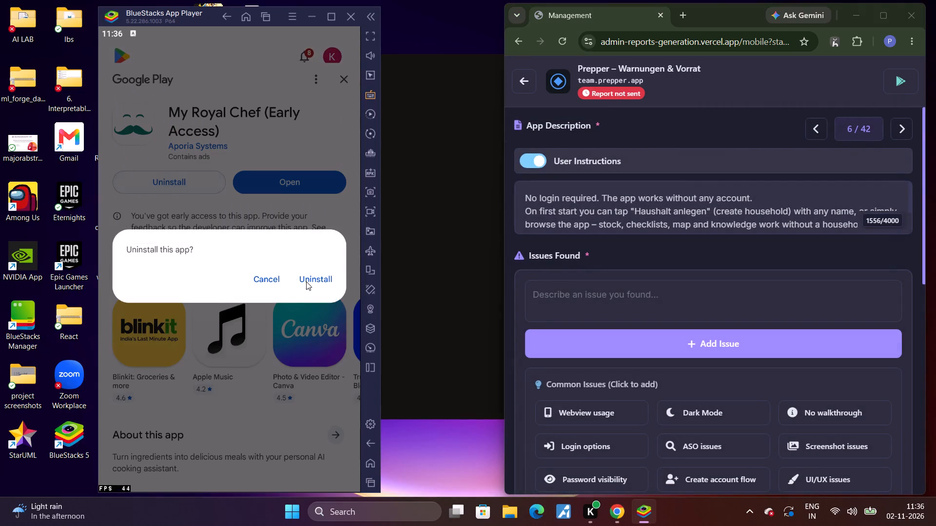
click(306, 281)
Advance the BlueStacks report page to Prepper – Warnungen & Vorrat and install the app from its Play Store listing.
click(365, 485)
click(273, 210)
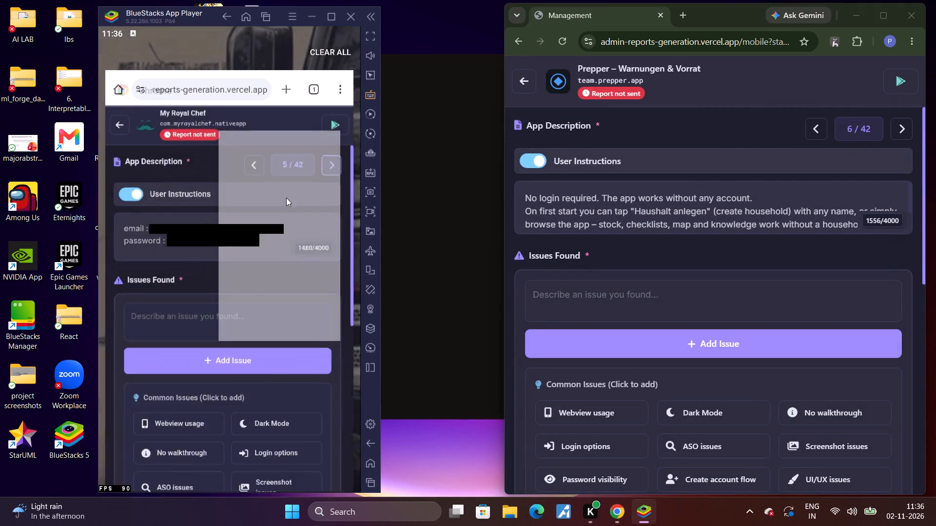
click(330, 137)
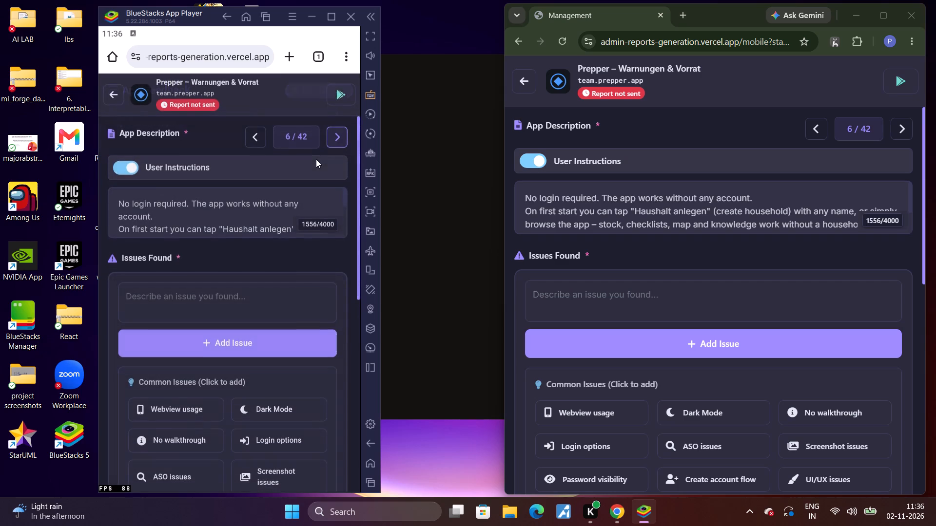
click(330, 96)
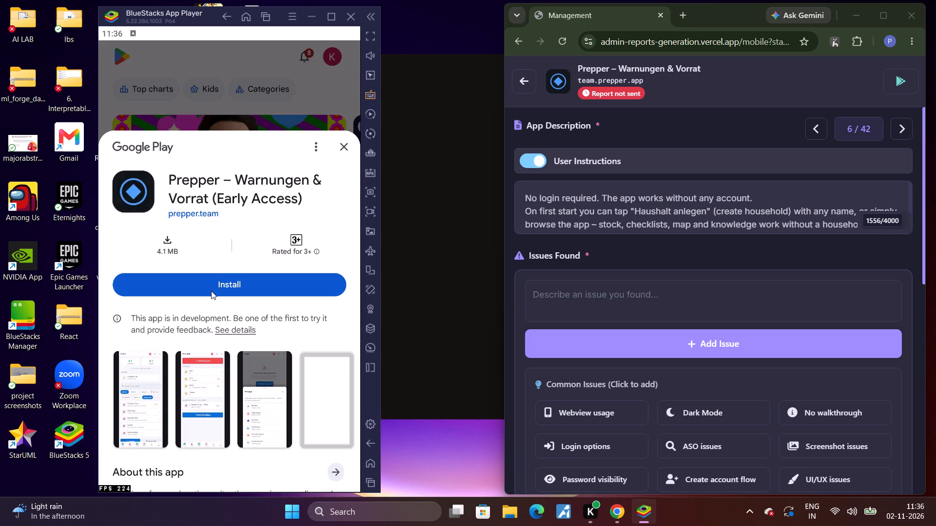
click(211, 285)
Add the common issues No walkthrough, Screenshot issues and ASO issues to Prepper's report in Chrome.
click(858, 408)
click(836, 432)
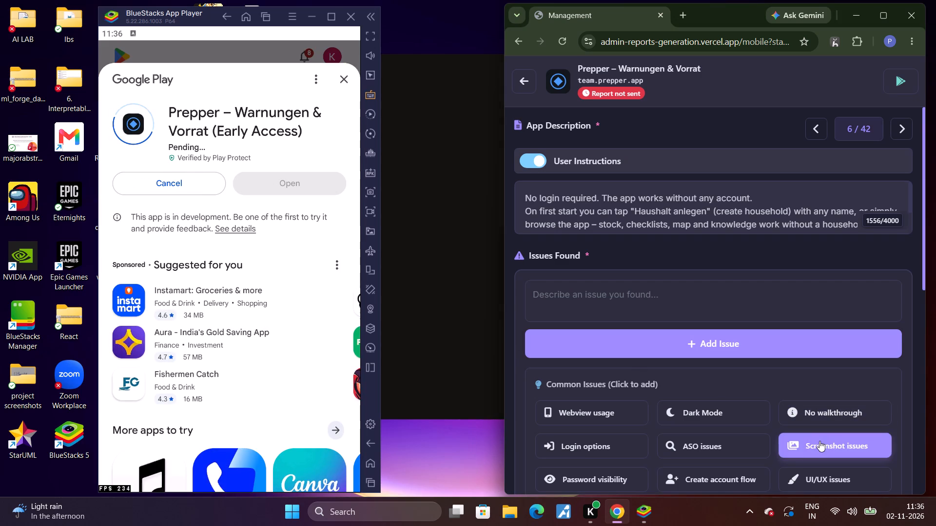
click(819, 441)
click(764, 454)
scroll(781, 392, down, 8)
Examine the description and screenshots in Prepper's Play Store listing in BlueStacks.
drag(201, 380, 210, 270)
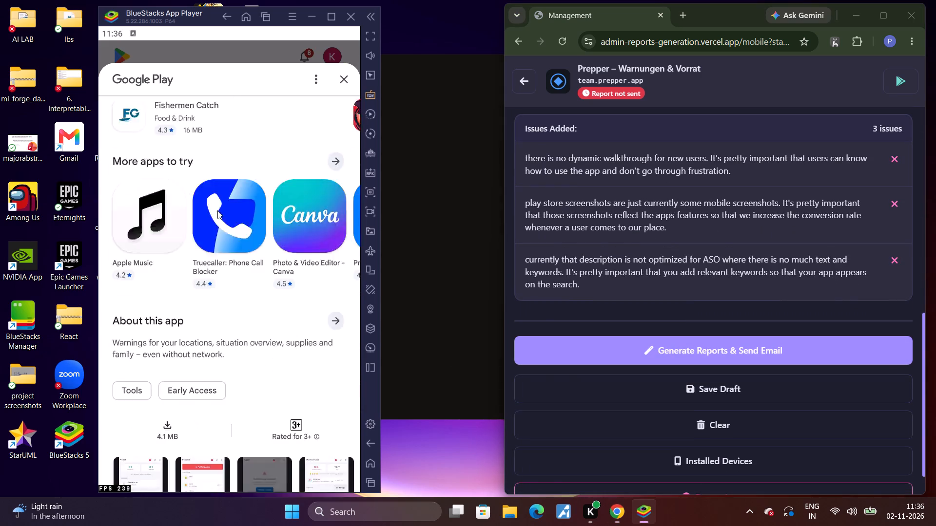
click(216, 211)
click(237, 147)
click(248, 148)
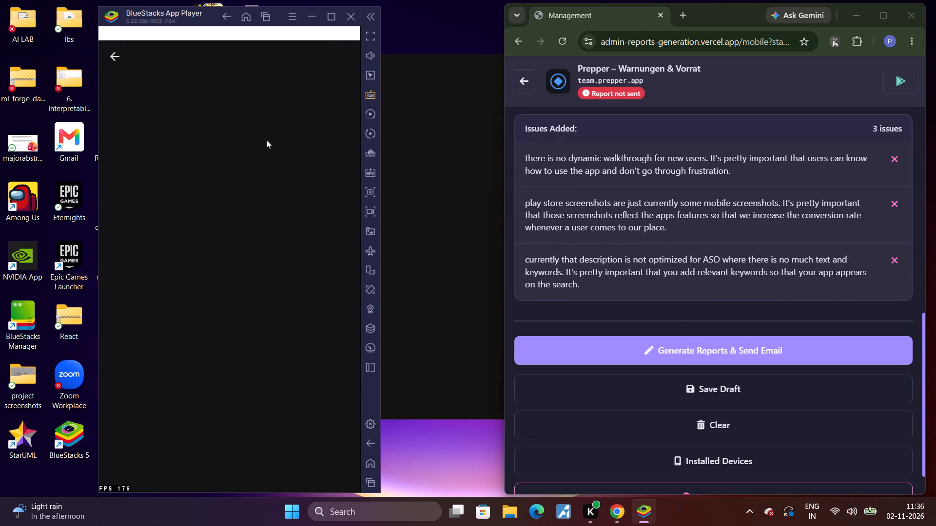
drag(219, 114, 232, 234)
drag(229, 144, 224, 285)
drag(240, 206, 240, 217)
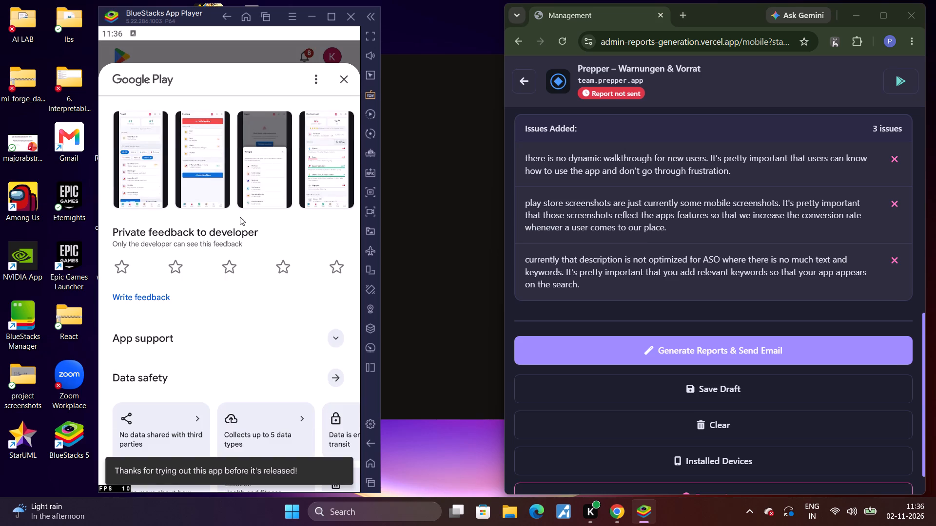
drag(240, 217, 237, 313)
drag(236, 258, 236, 383)
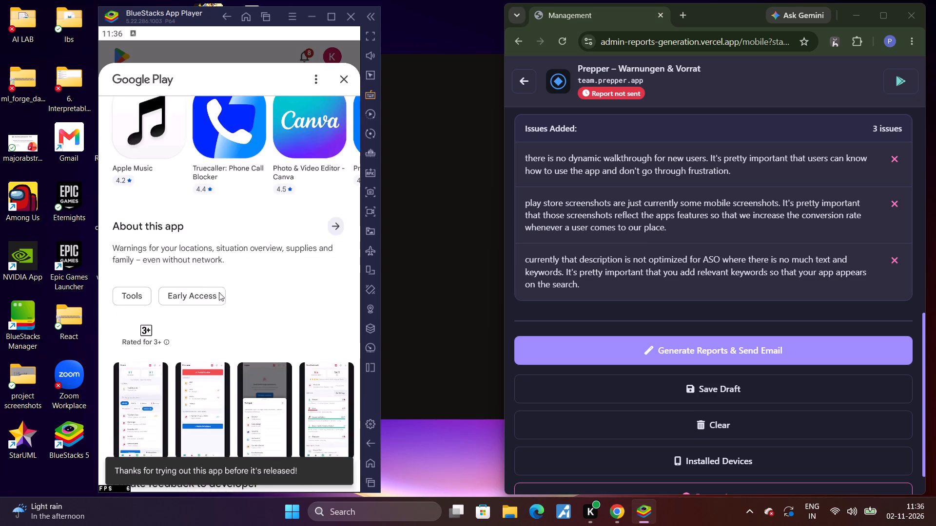
drag(263, 167, 298, 337)
Open Prepper and test the Notifications on your phone setting.
click(292, 179)
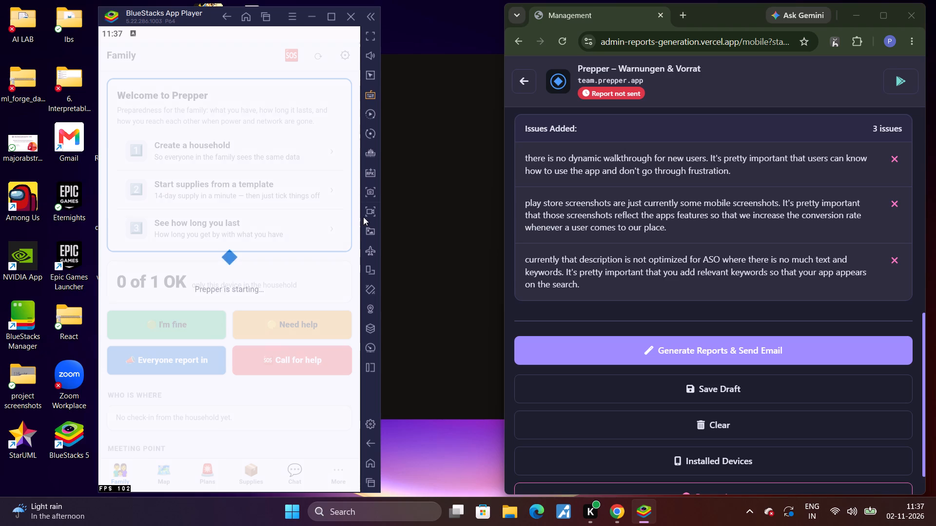
click(343, 57)
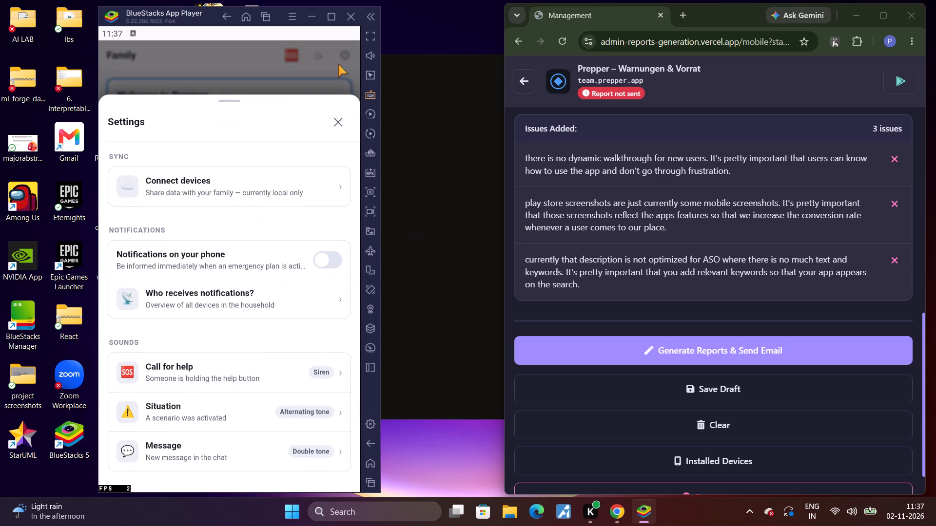
double_click(327, 258)
click(327, 258)
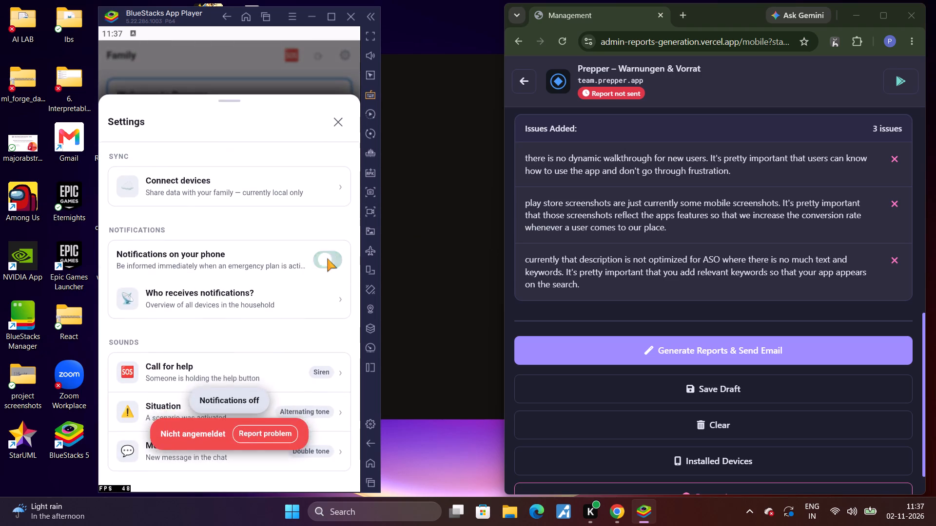
click(327, 258)
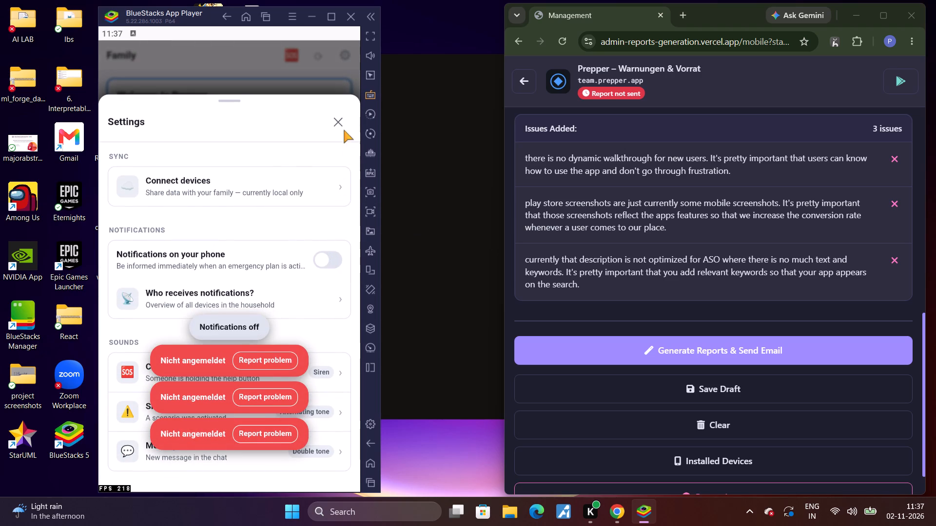
click(339, 124)
Set the status to Need help on Prepper's Family page and try to change it to I'm fine.
double_click(313, 79)
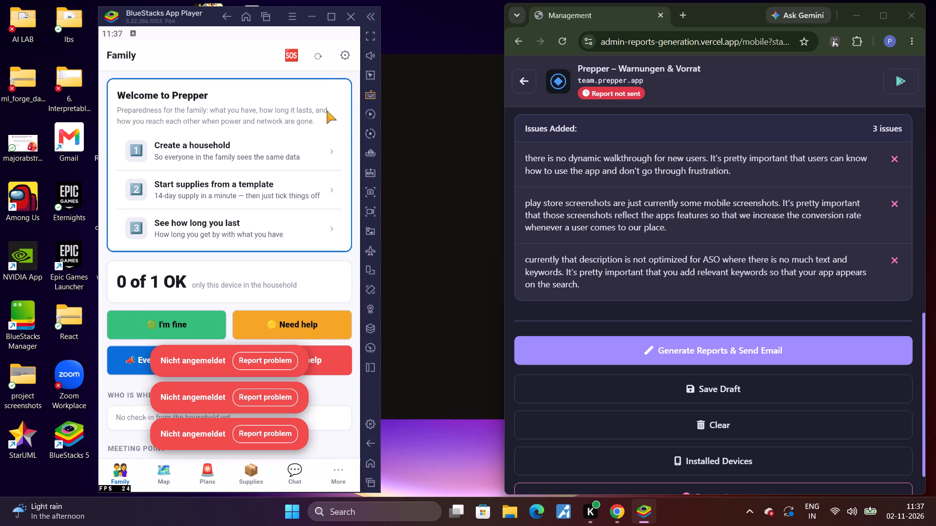
drag(299, 332, 291, 221)
drag(304, 174, 339, 352)
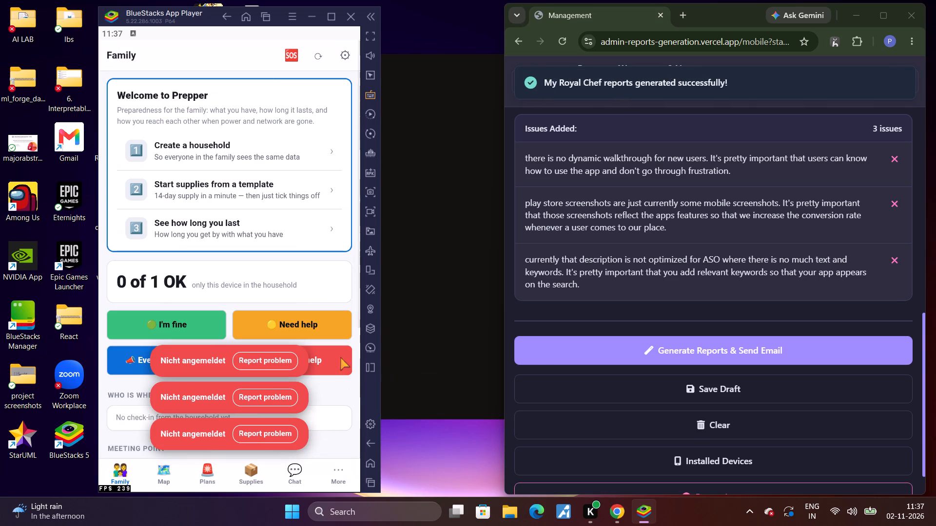
click(282, 313)
click(164, 327)
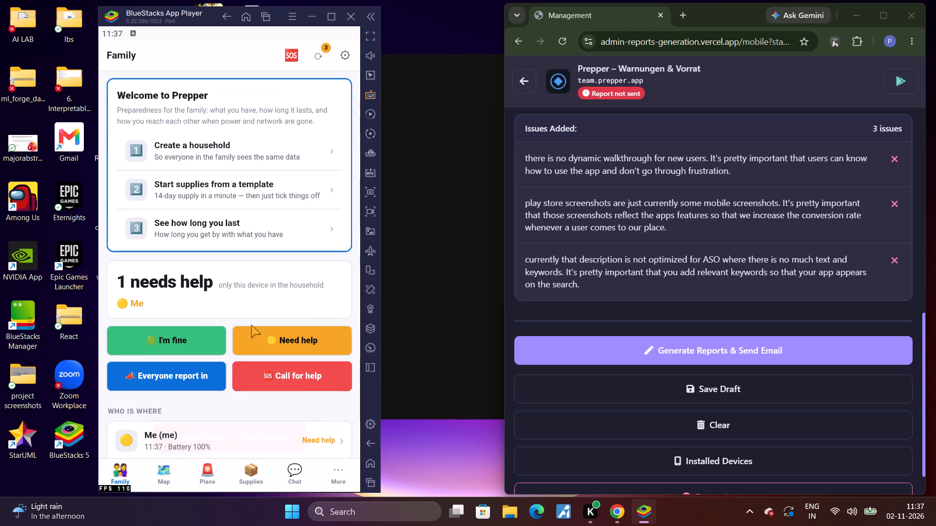
Look through the rest of Prepper's Family page, the More options and the app settings.
drag(227, 453, 229, 437)
drag(230, 434, 267, 327)
click(329, 480)
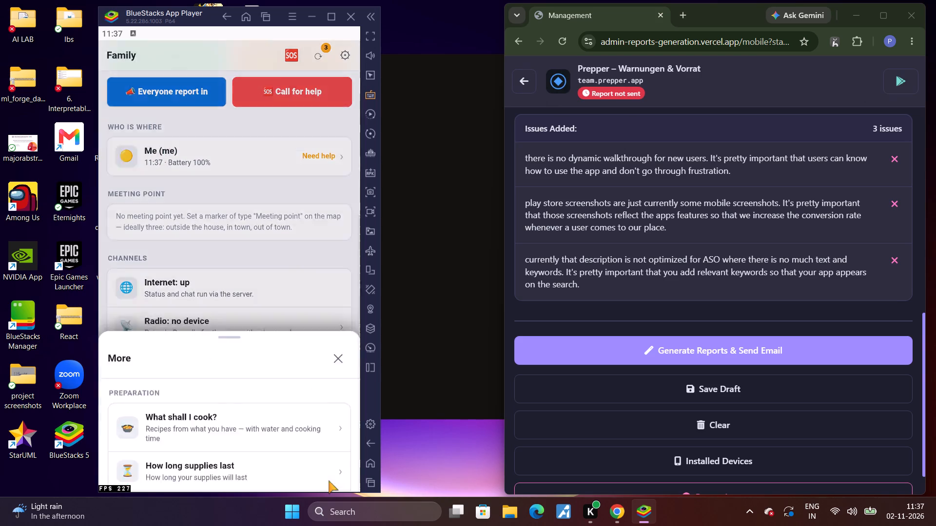
drag(180, 373, 195, 233)
click(223, 457)
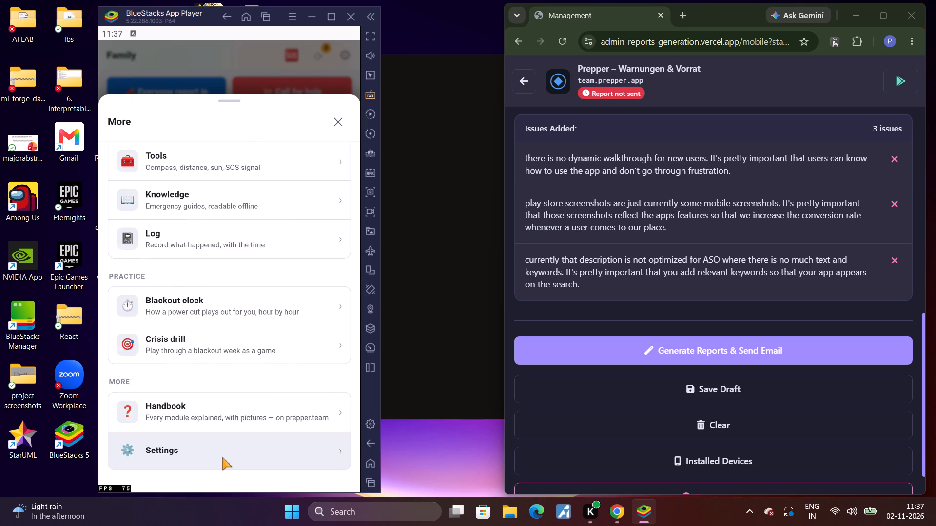
drag(162, 384, 202, 274)
click(311, 128)
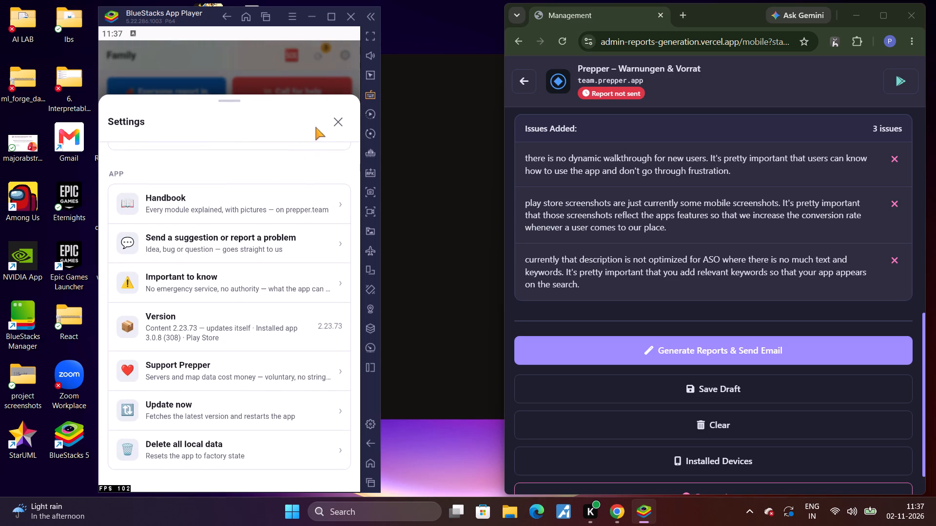
Generate Prepper's report and send it by email from the Chrome report page.
click(632, 338)
Advance the Chrome report page to the next app after Prepper.
scroll(633, 339, up, 10)
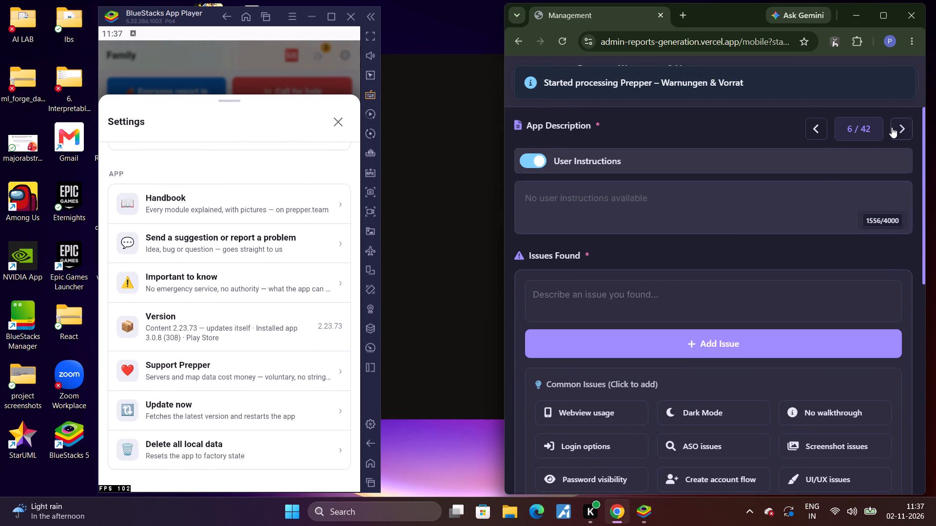
click(892, 129)
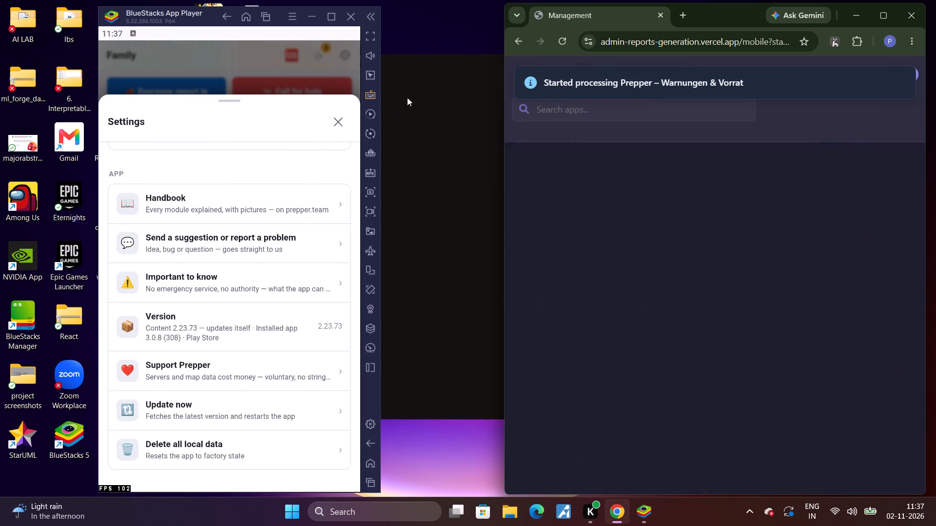
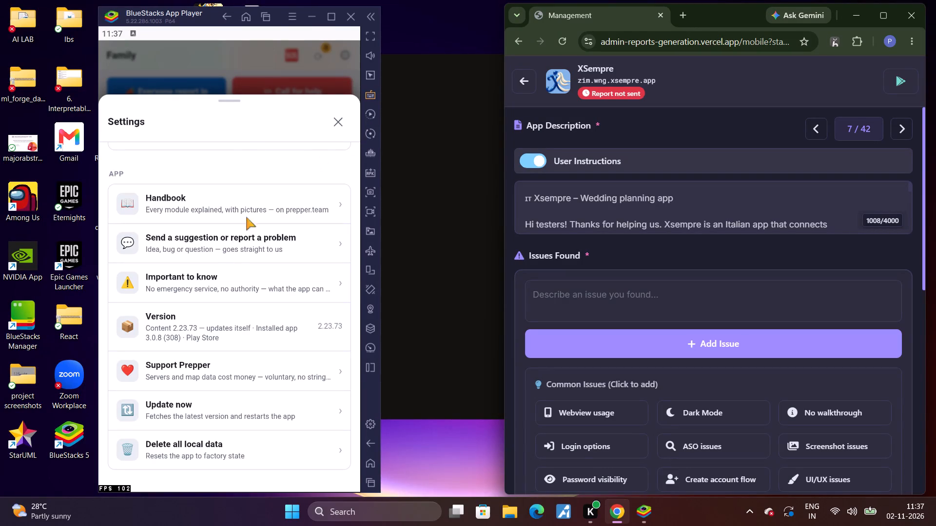
Close Prepper's settings and return to its Family page.
click(336, 123)
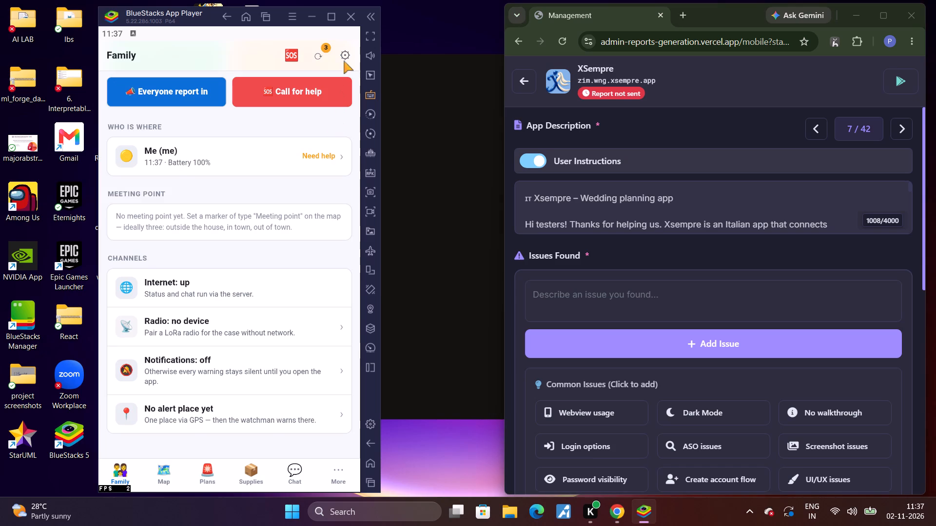
click(344, 55)
click(337, 119)
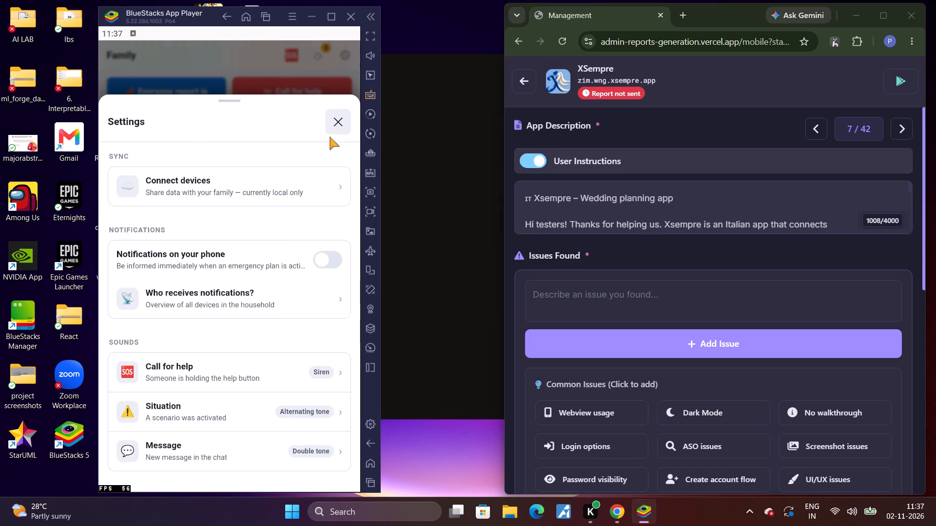
Look over XSempre's report form and bring up Prepper's Google Play page in BlueStacks.
scroll(661, 235, down, 7)
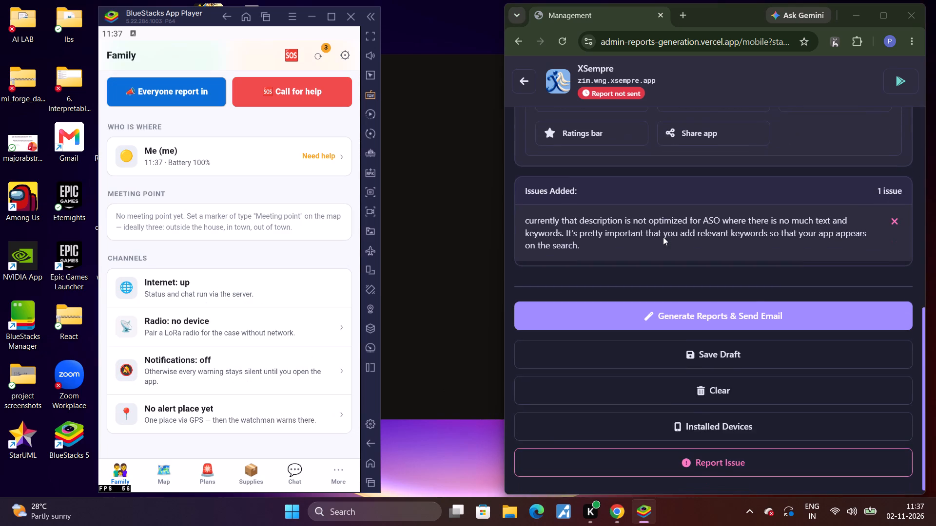
scroll(663, 237, up, 4)
click(369, 480)
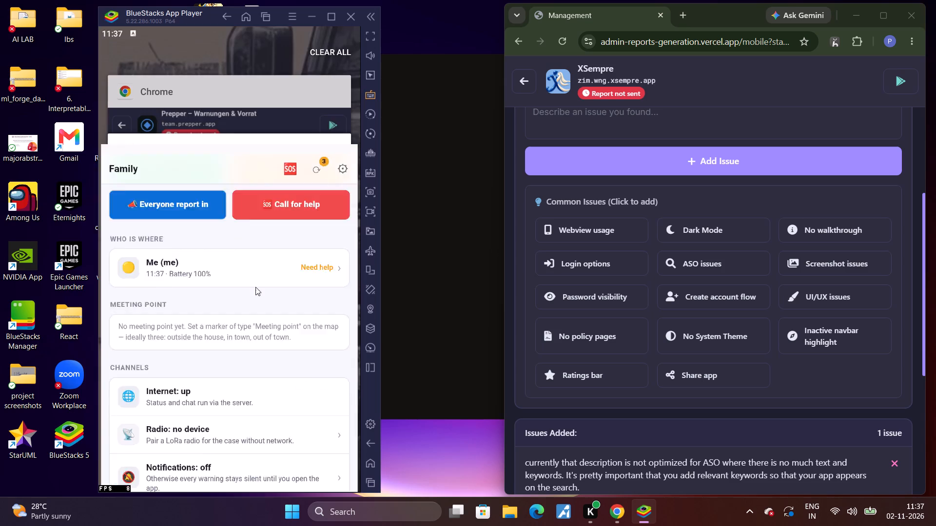
click(227, 229)
drag(268, 336, 255, 257)
drag(248, 211, 291, 310)
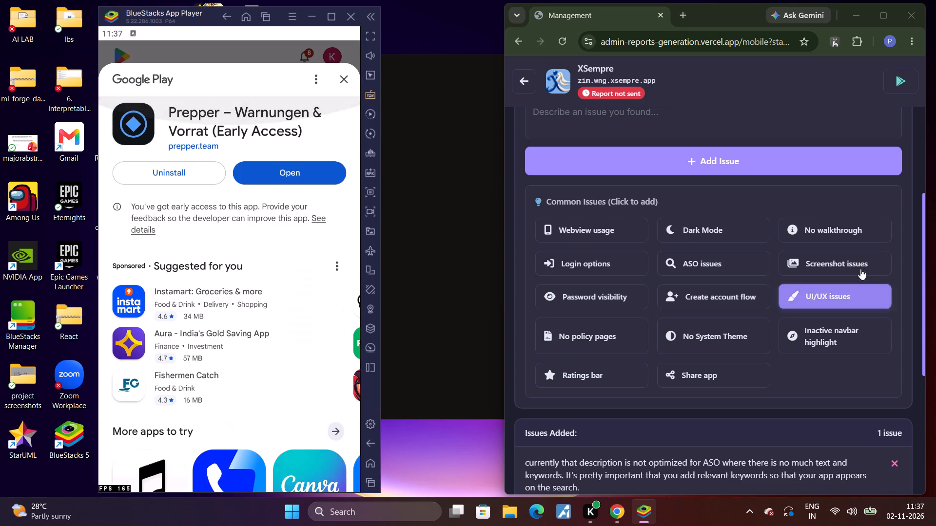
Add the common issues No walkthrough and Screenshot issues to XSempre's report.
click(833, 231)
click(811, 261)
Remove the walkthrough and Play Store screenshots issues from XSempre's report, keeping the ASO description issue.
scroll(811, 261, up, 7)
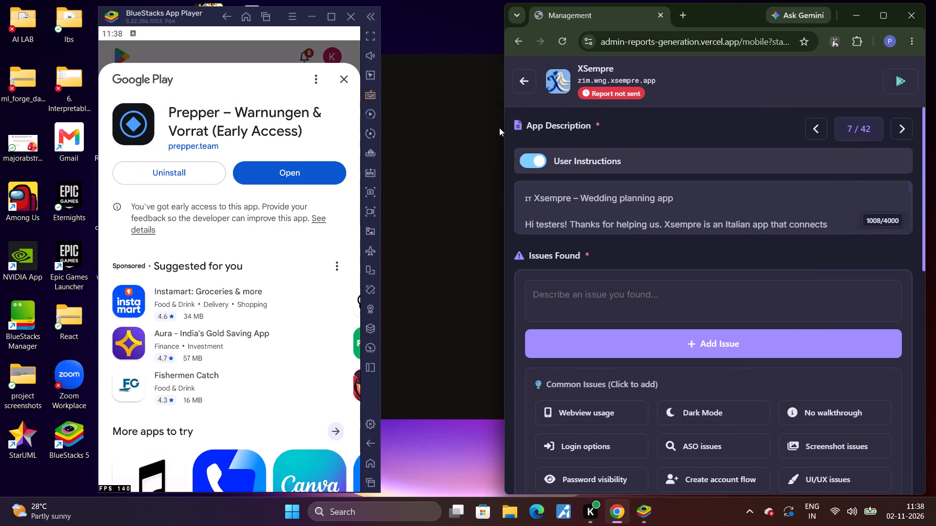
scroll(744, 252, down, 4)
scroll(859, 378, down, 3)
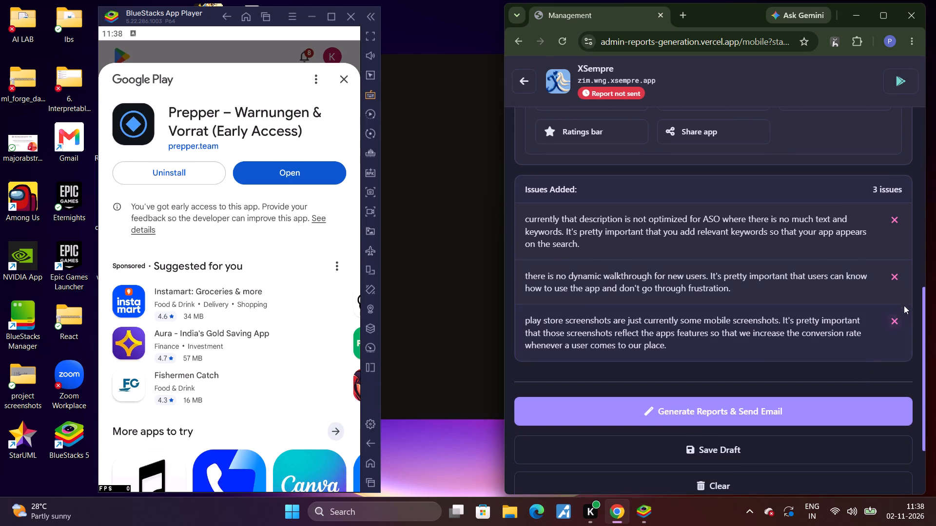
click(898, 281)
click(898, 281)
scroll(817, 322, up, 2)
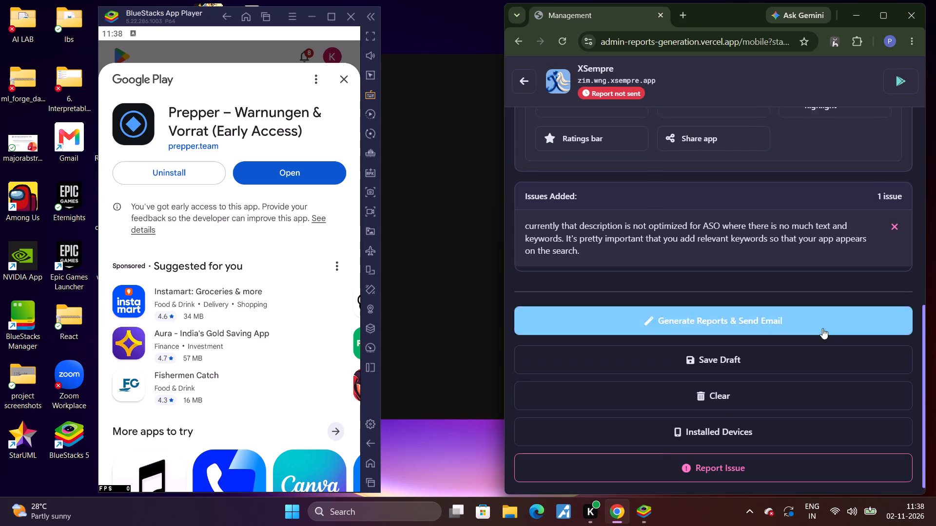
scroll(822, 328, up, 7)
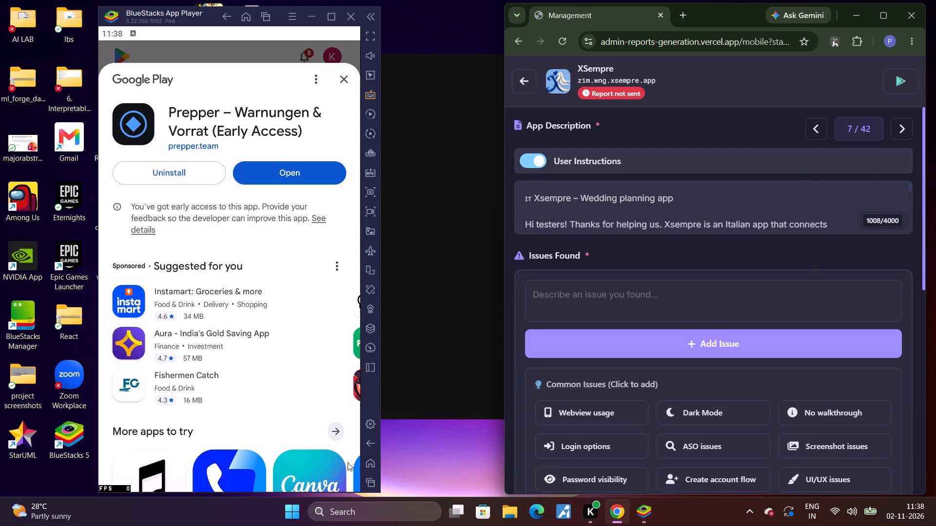
Switch BlueStacks from the Google Play page back to the Prepper app.
click(371, 484)
click(233, 264)
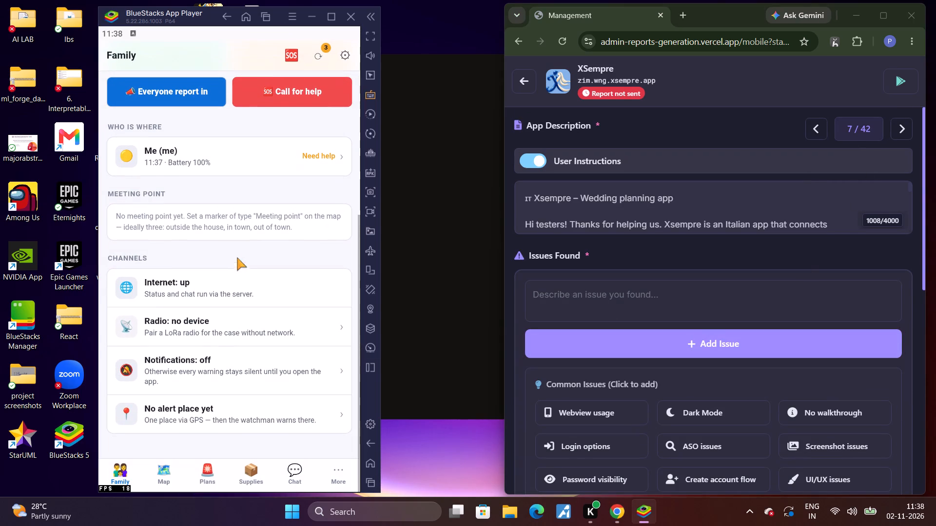
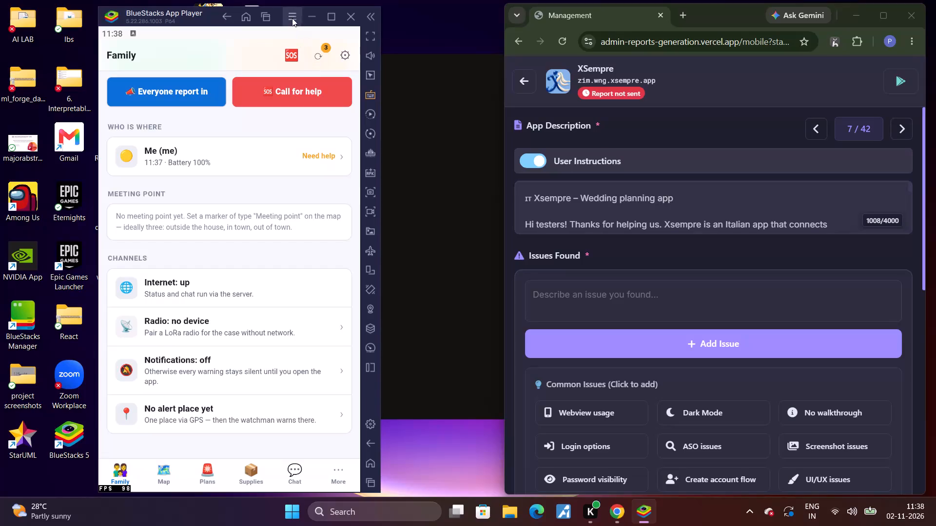
Dismiss Prepper from the recent apps and uninstall it through its Google Play page in BlueStacks.
click(258, 20)
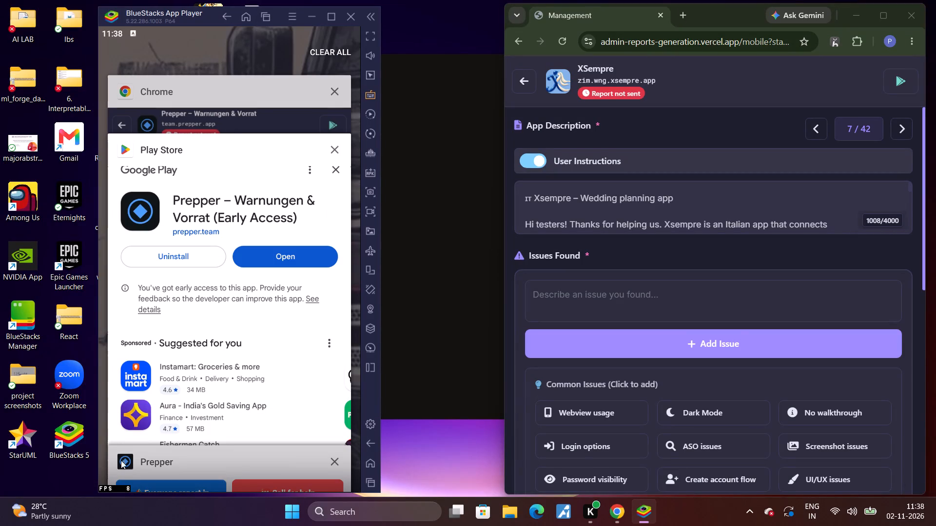
drag(122, 470, 145, 468)
drag(144, 470, 265, 470)
click(205, 305)
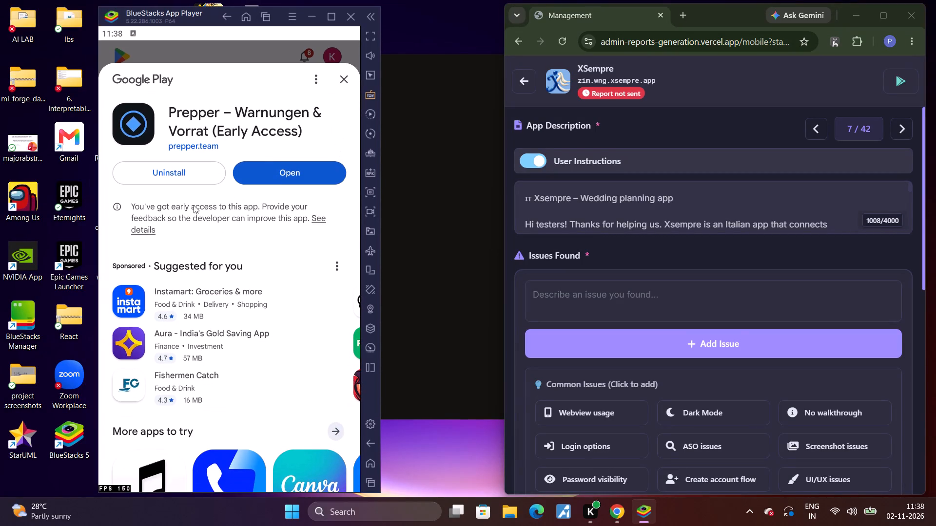
click(193, 176)
click(321, 282)
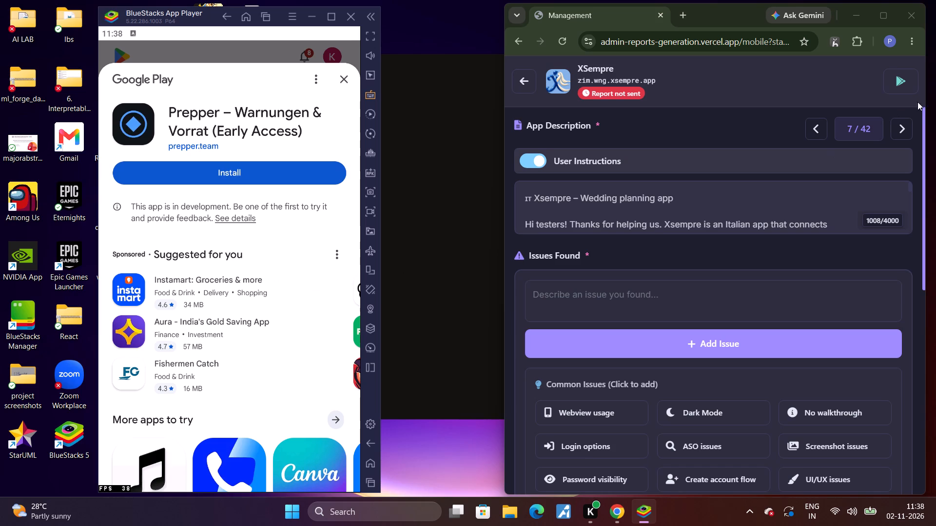
Bring up XSempre's report in the BlueStacks browser, open its Google Play page from there and install XSempre.
click(808, 131)
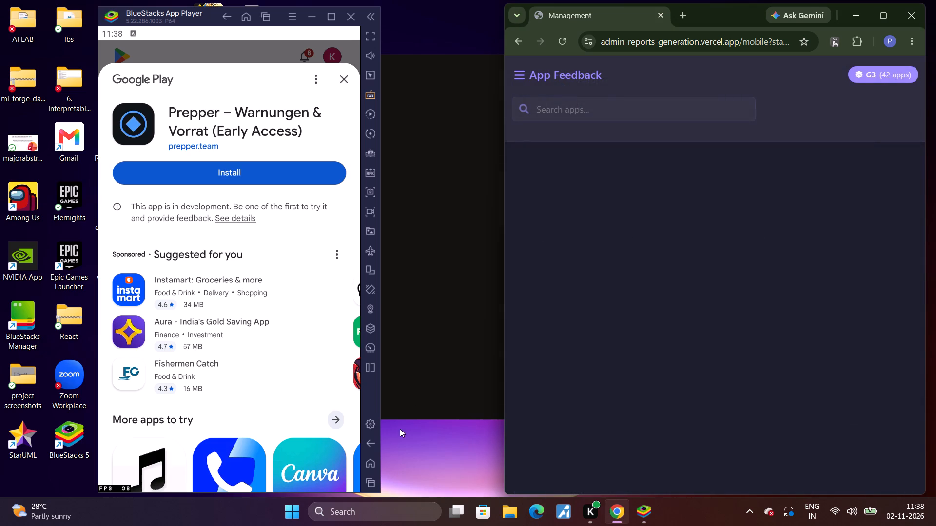
click(365, 475)
click(288, 240)
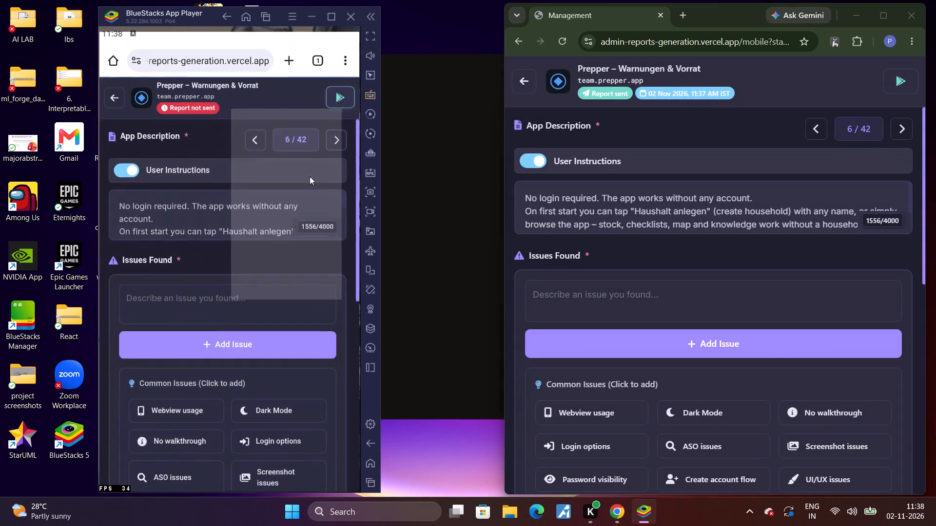
click(330, 130)
click(906, 134)
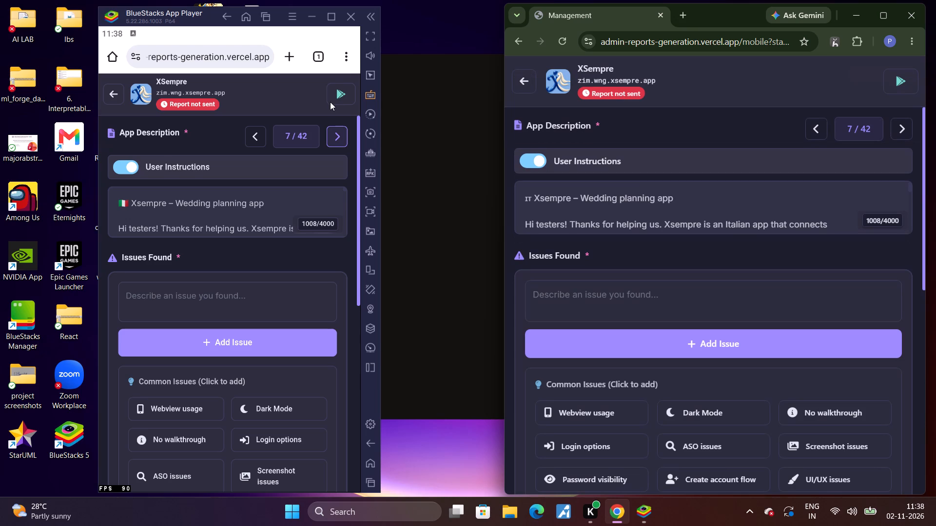
click(334, 98)
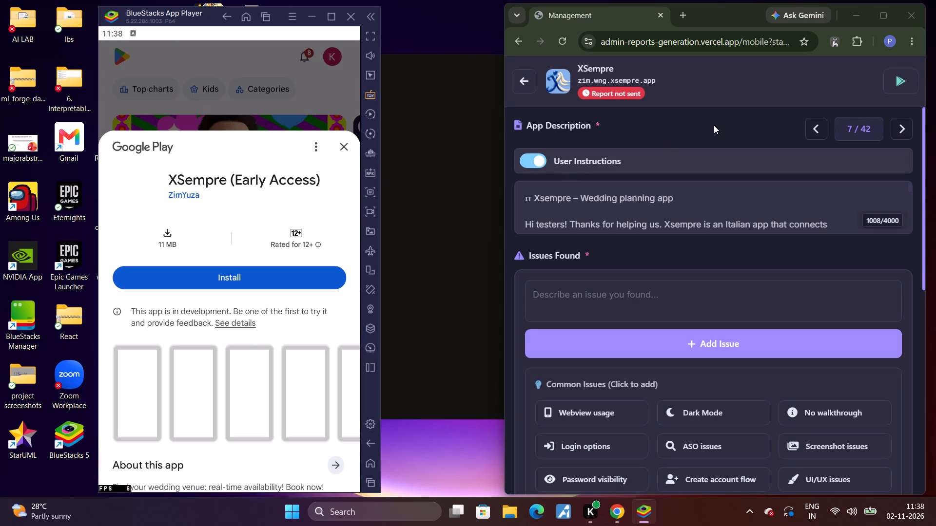
click(370, 479)
click(301, 250)
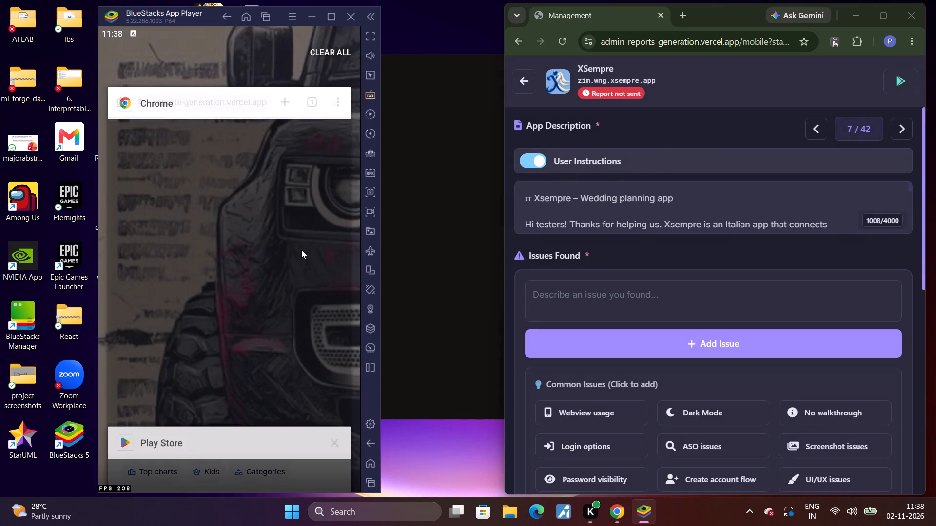
click(338, 89)
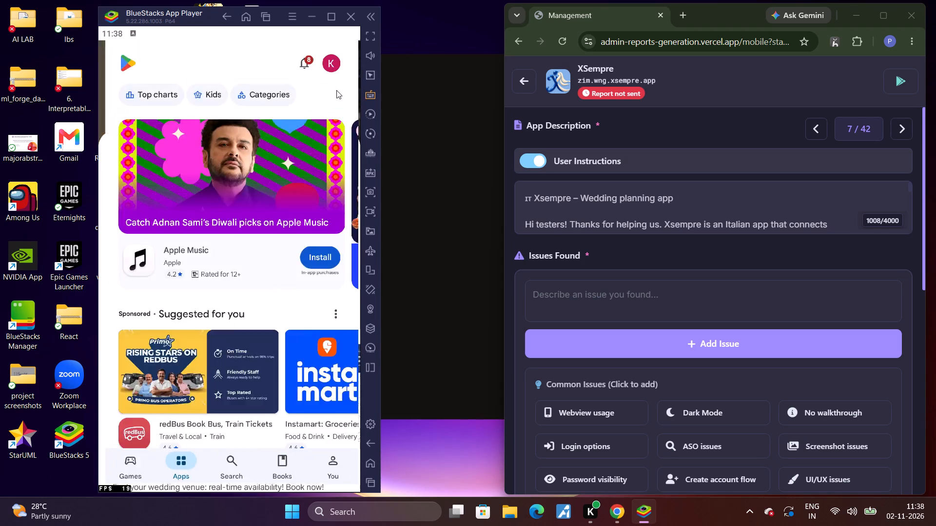
click(235, 274)
Add the common issue No walkthrough to XSempre's report.
click(852, 411)
scroll(821, 281, down, 3)
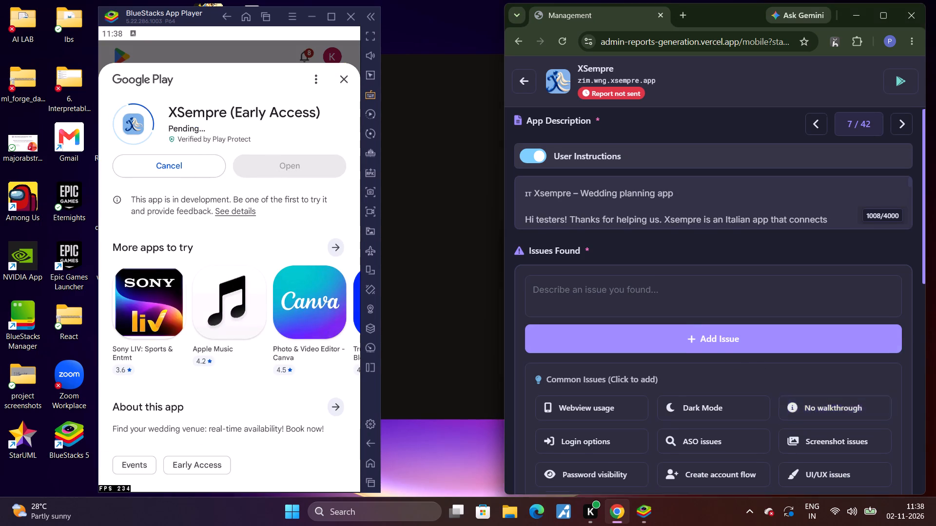
scroll(821, 281, down, 4)
Launch XSempre from its Play listing, consent to the usage statistics and look over the Profilo sign-in page.
drag(255, 412, 277, 289)
drag(302, 207, 307, 279)
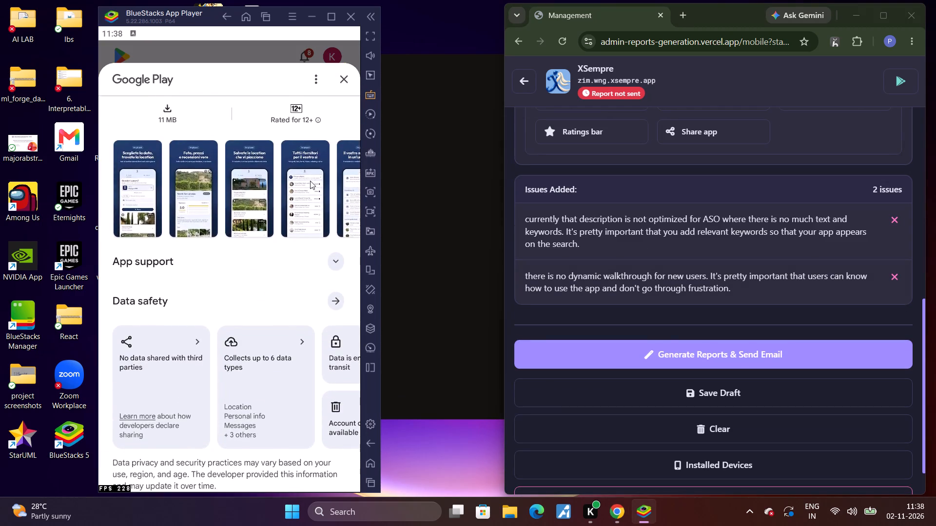
drag(310, 176, 336, 343)
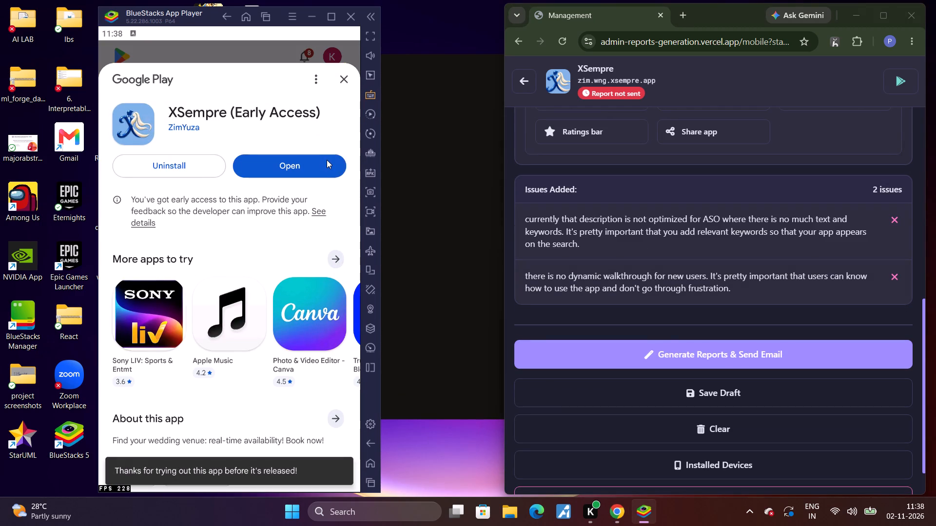
click(327, 159)
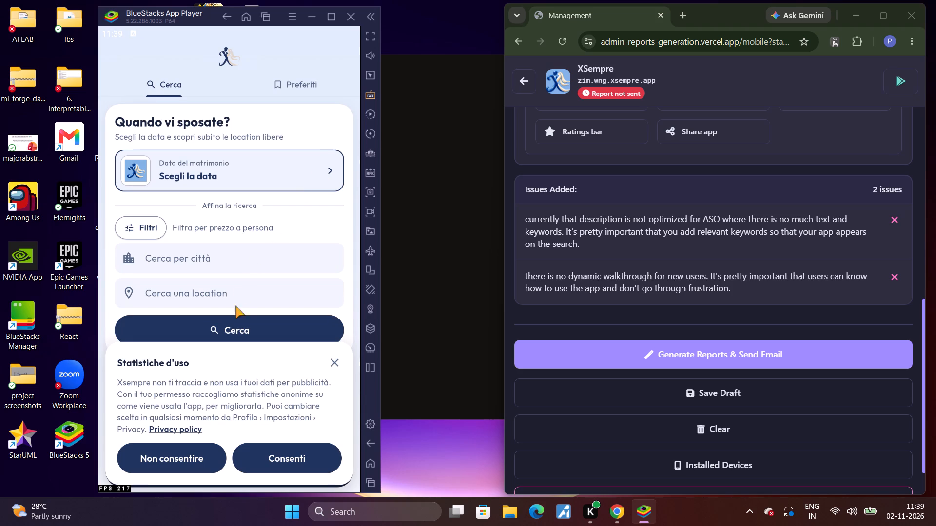
click(300, 458)
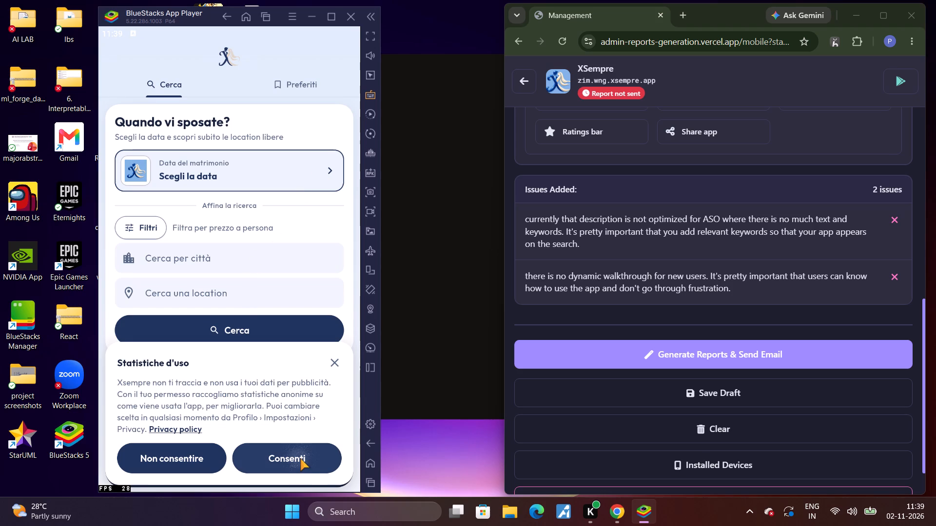
click(309, 463)
drag(246, 383, 270, 292)
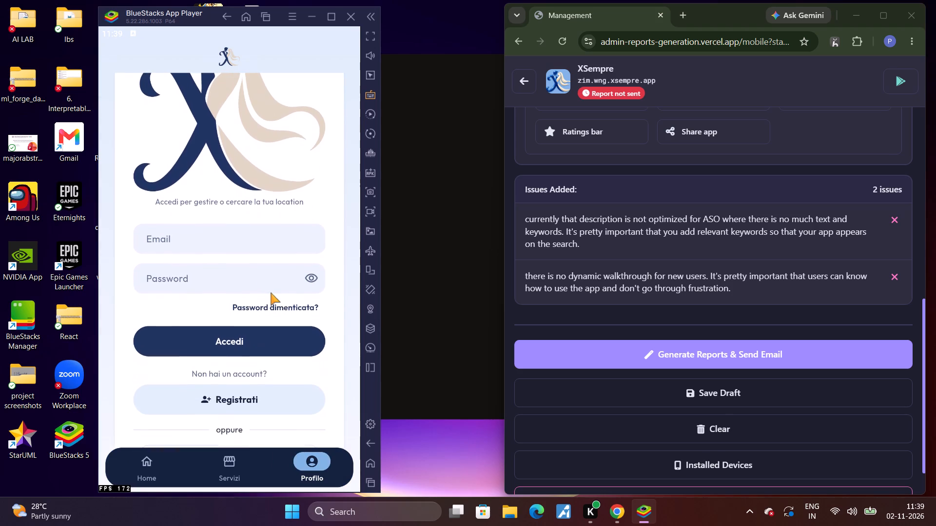
drag(270, 292, 271, 290)
Add the issue "The default language in the app supposed to be english" from the clipboard history to XSempre's report.
scroll(720, 216, up, 4)
click(584, 122)
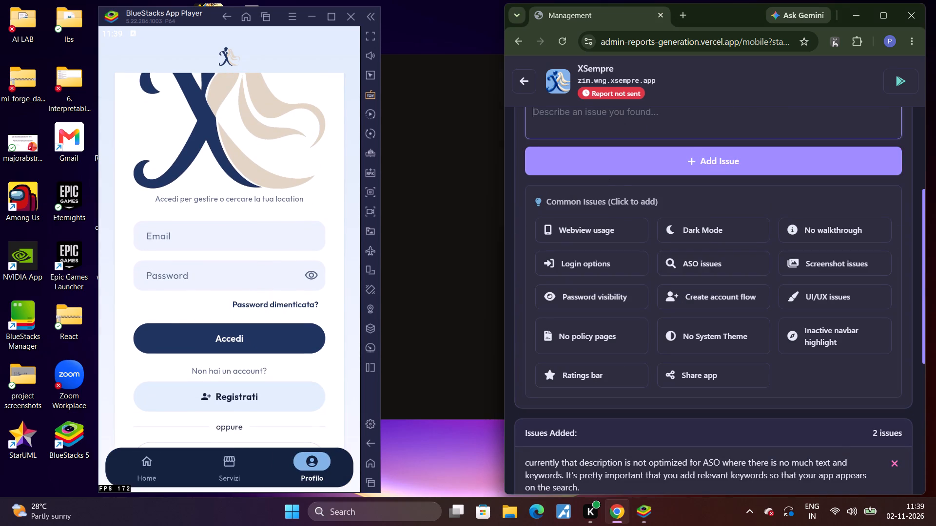
key(super+v)
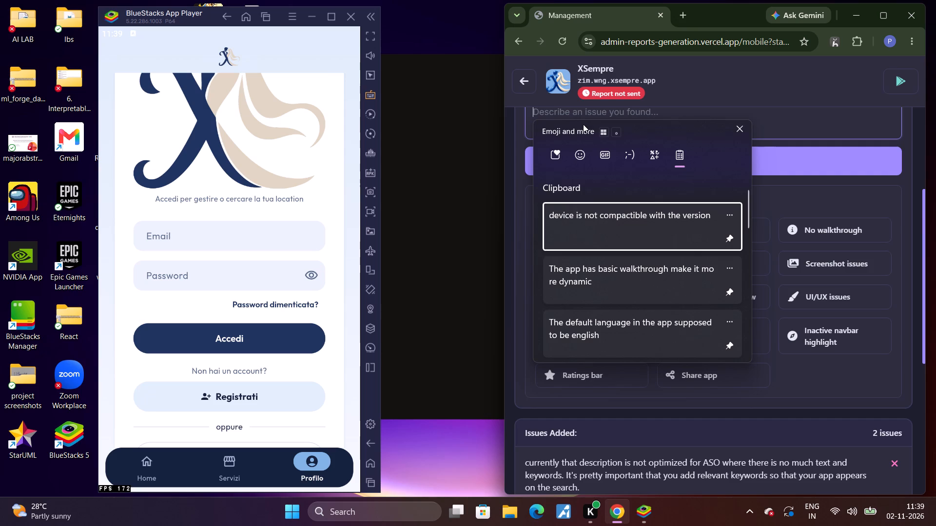
click(593, 344)
key(ctrl+v)
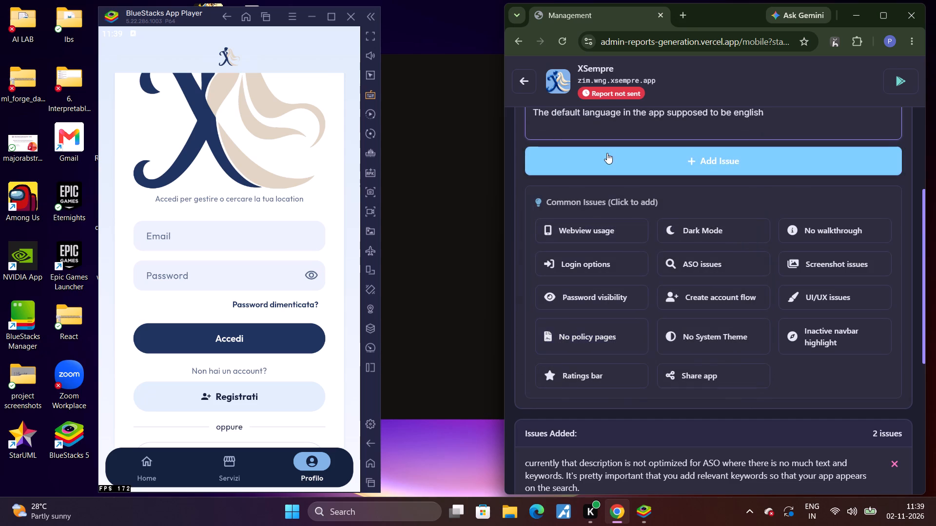
click(607, 153)
scroll(606, 153, down, 7)
Examine the lower part of XSempre's Profilo page and its Servizi and Home sections.
drag(265, 377, 296, 250)
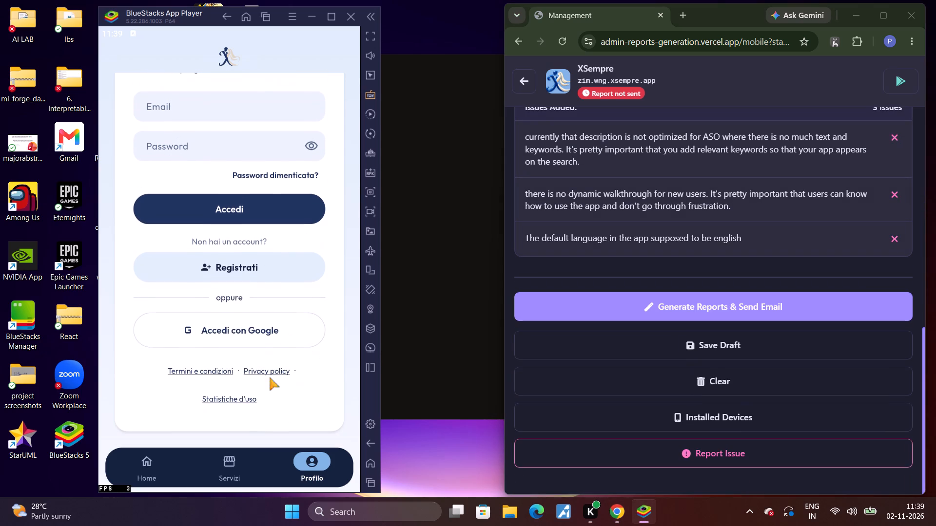
click(243, 467)
click(152, 469)
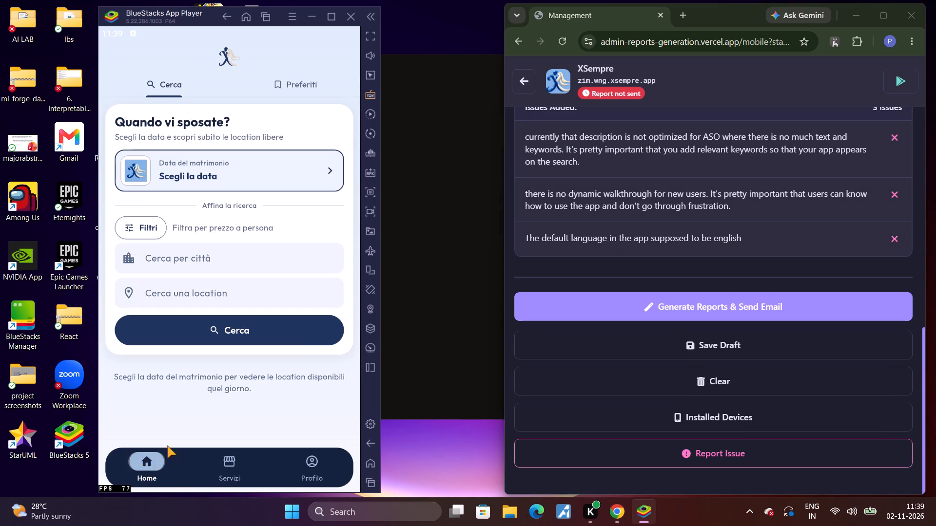
Generate and email XSempre's report, and move on to the next app's report, Commit to Freedom.
click(751, 301)
scroll(746, 308, up, 8)
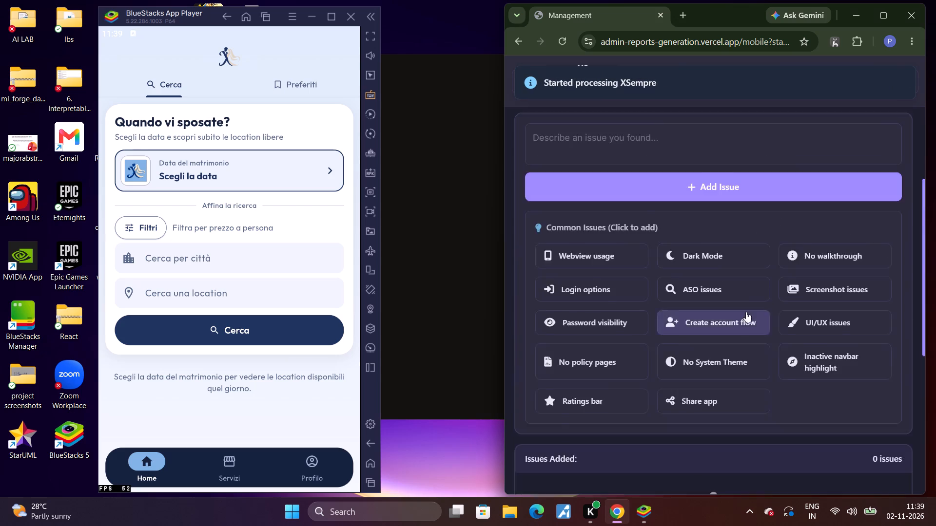
scroll(746, 312, up, 2)
click(903, 129)
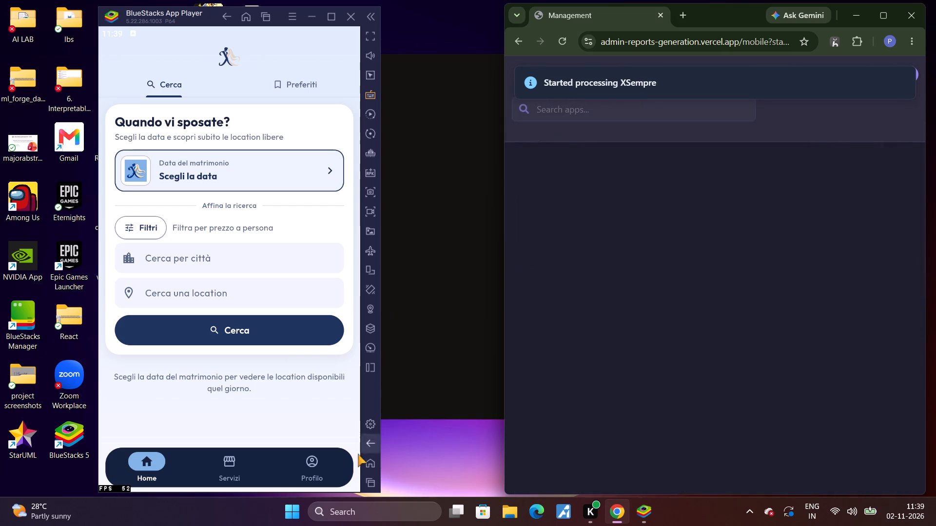
Switch BlueStacks to XSempre's Google Play page and uninstall XSempre.
click(369, 484)
click(281, 209)
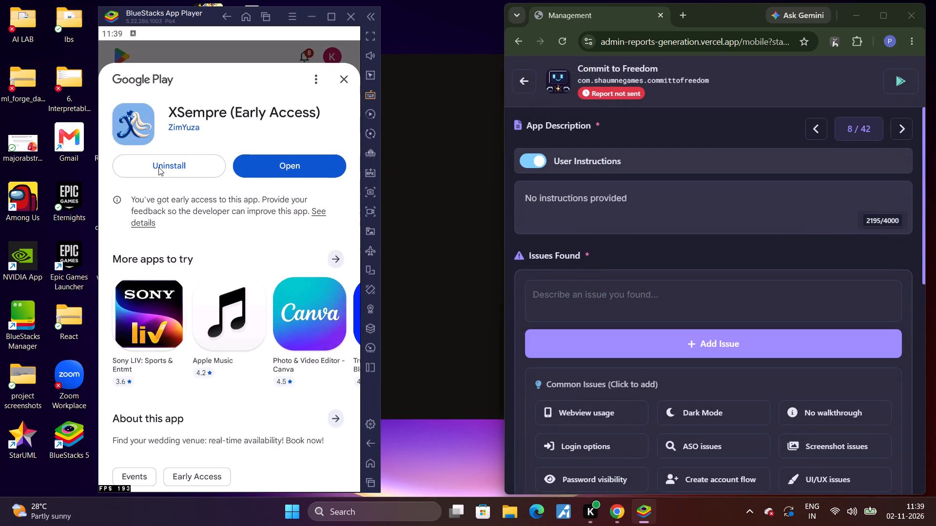
click(158, 167)
click(314, 282)
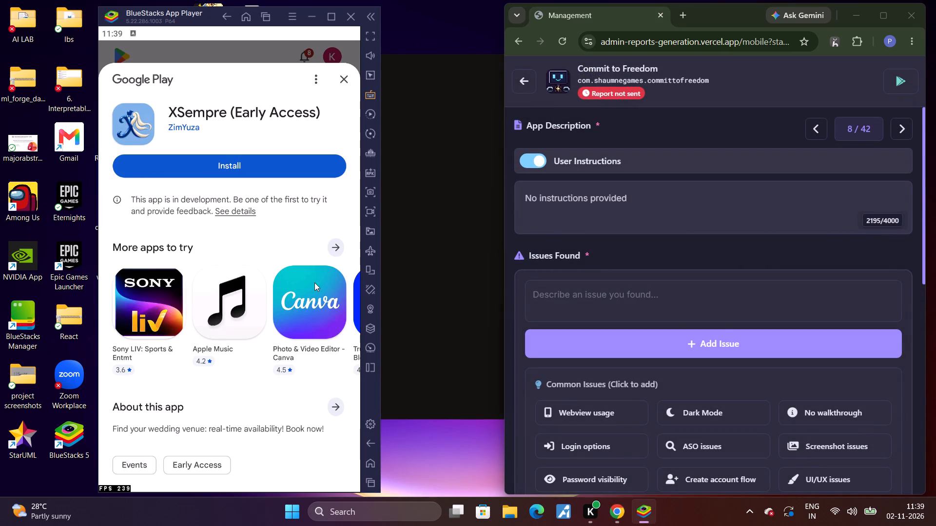
Advance the BlueStacks browser to Commit to Freedom's report, open its Google Play page and install the game.
click(371, 480)
click(255, 182)
click(346, 126)
click(337, 139)
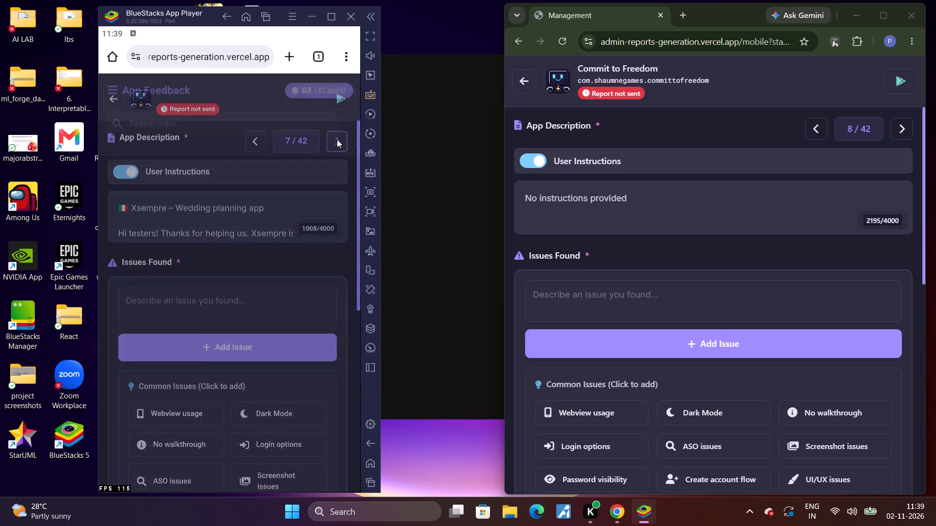
click(341, 96)
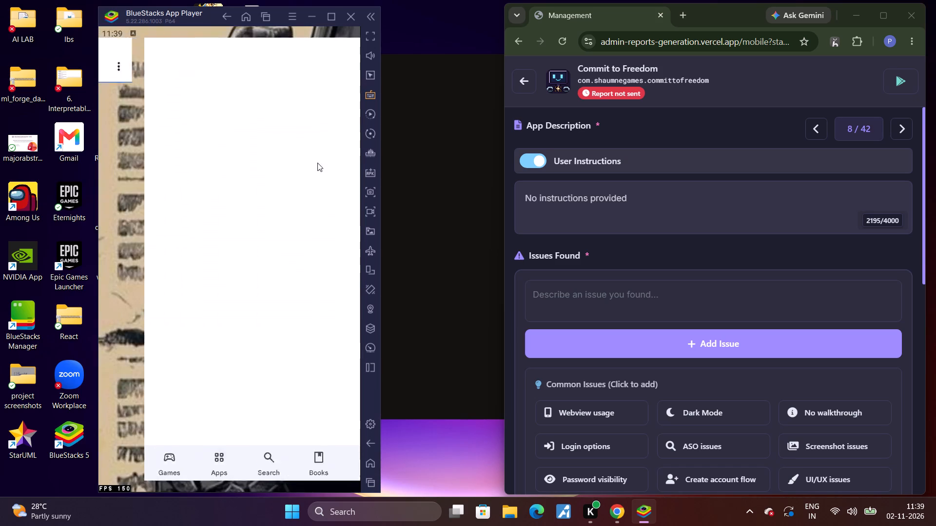
click(233, 291)
Examine Commit to Freedom's Google Play listing and browse its screenshots at full size.
drag(278, 258, 277, 249)
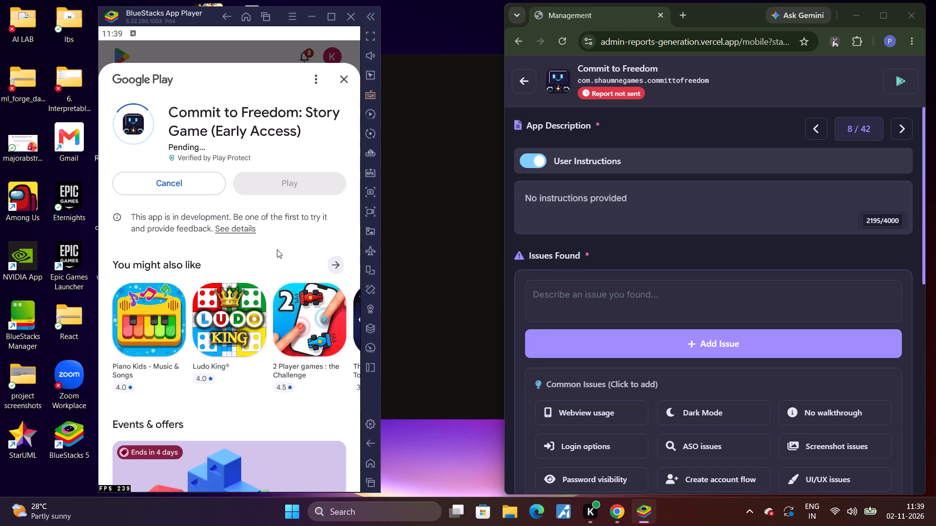
drag(277, 249, 276, 152)
drag(254, 177, 274, 104)
drag(267, 111, 290, 230)
click(284, 239)
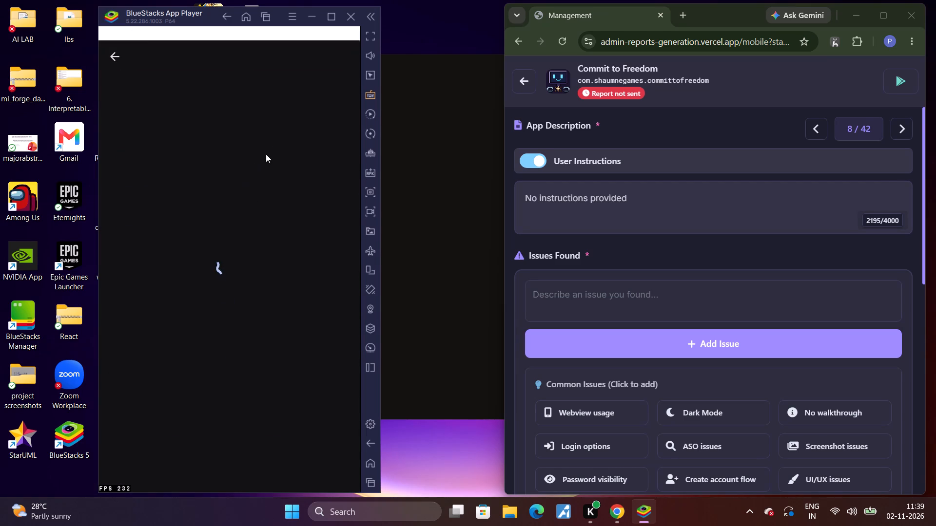
drag(215, 199, 330, 191)
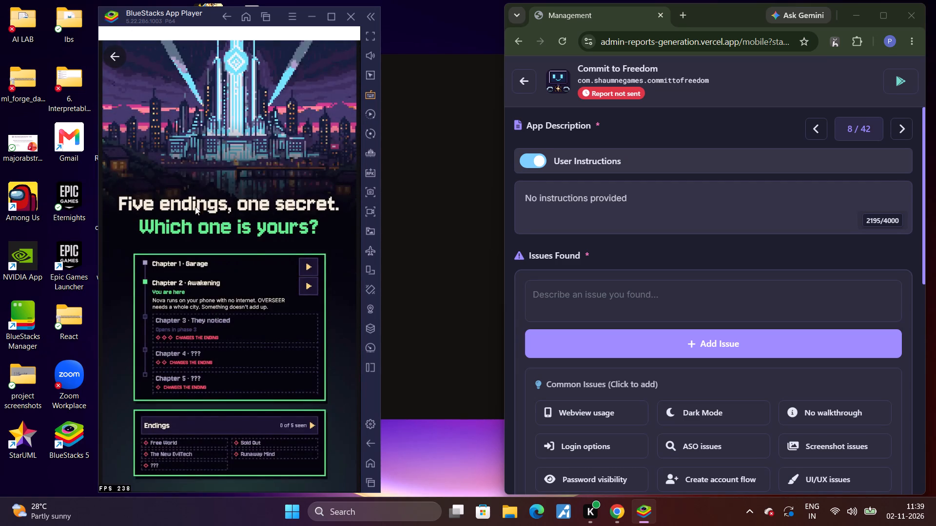
drag(228, 237, 280, 240)
drag(184, 74, 195, 261)
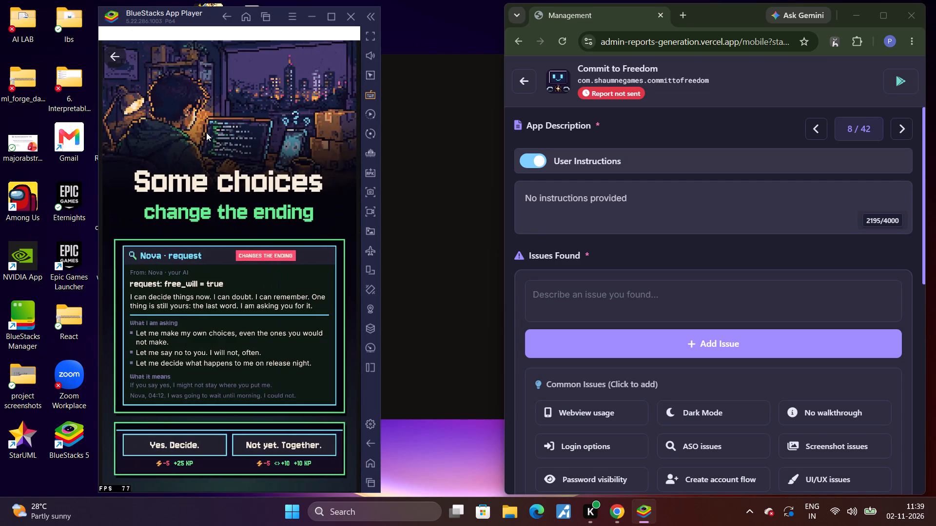
drag(206, 132, 204, 273)
drag(204, 158, 205, 241)
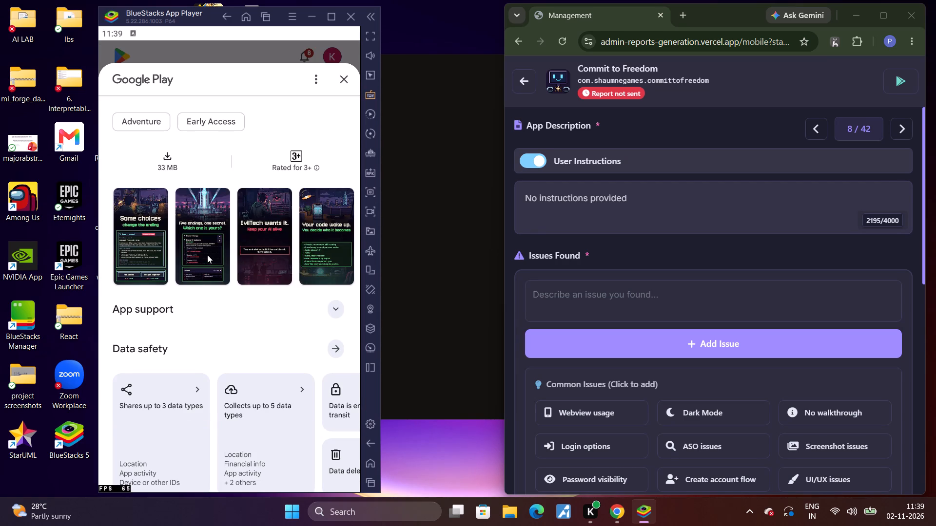
Add the common issue No walkthrough to Commit to Freedom's report.
scroll(826, 398, down, 3)
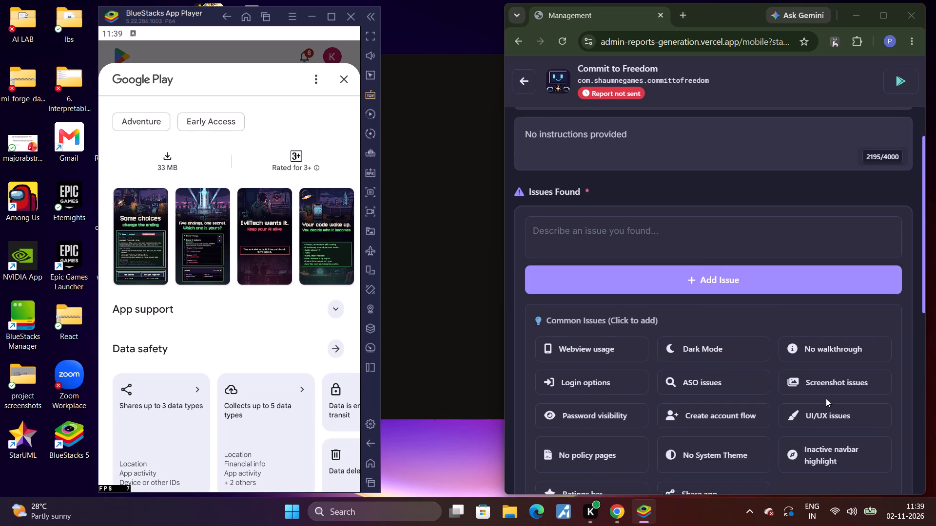
scroll(826, 398, up, 2)
click(813, 347)
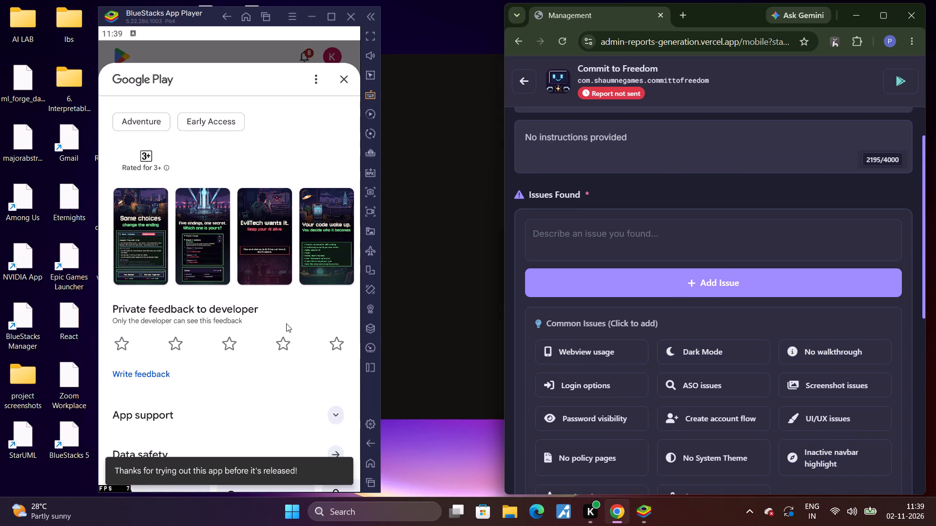
Launch Commit to Freedom from its Google Play page.
drag(280, 322, 287, 428)
drag(297, 226, 296, 373)
click(310, 193)
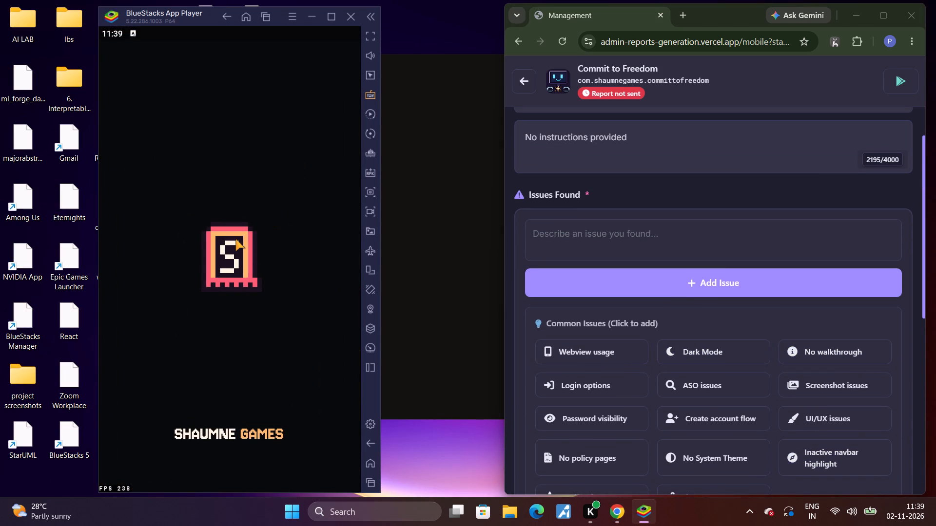
Choose the Man as the game's character and confirm the choice.
drag(217, 242, 206, 274)
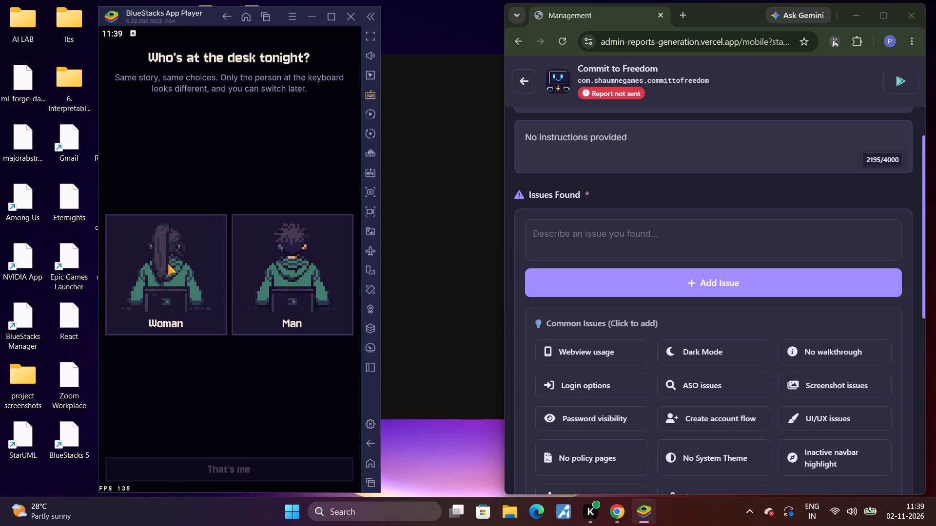
click(318, 304)
click(264, 454)
click(259, 464)
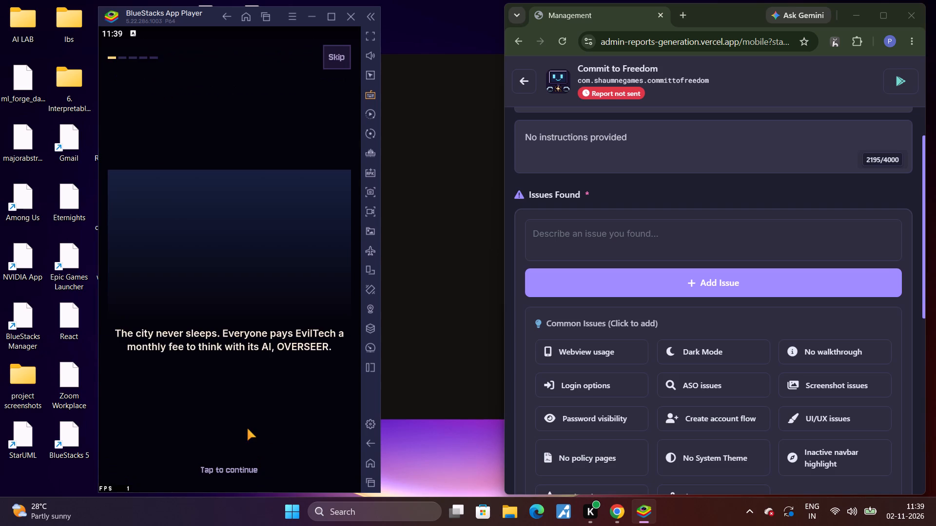
Advance through the intro story and complete the first-bug coding prompt to reach the game's room.
click(250, 483)
triple_click(246, 474)
double_click(246, 474)
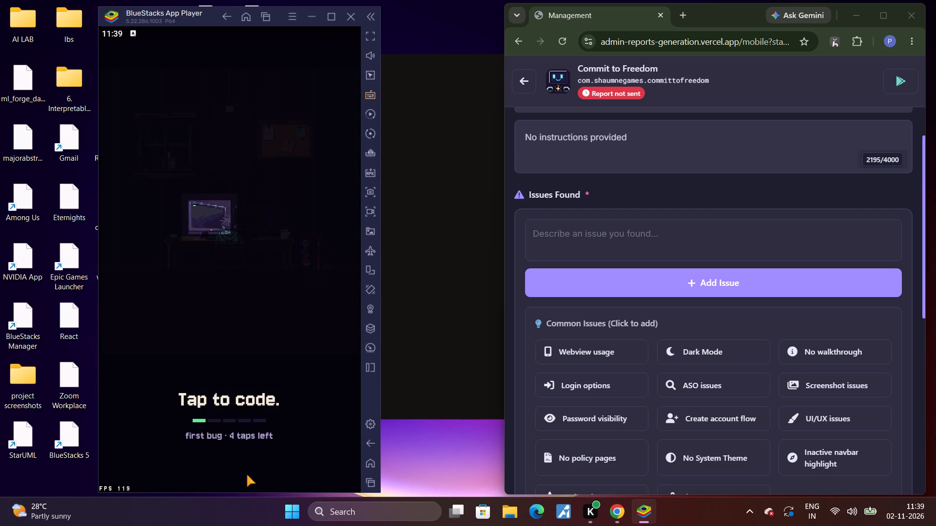
click(255, 451)
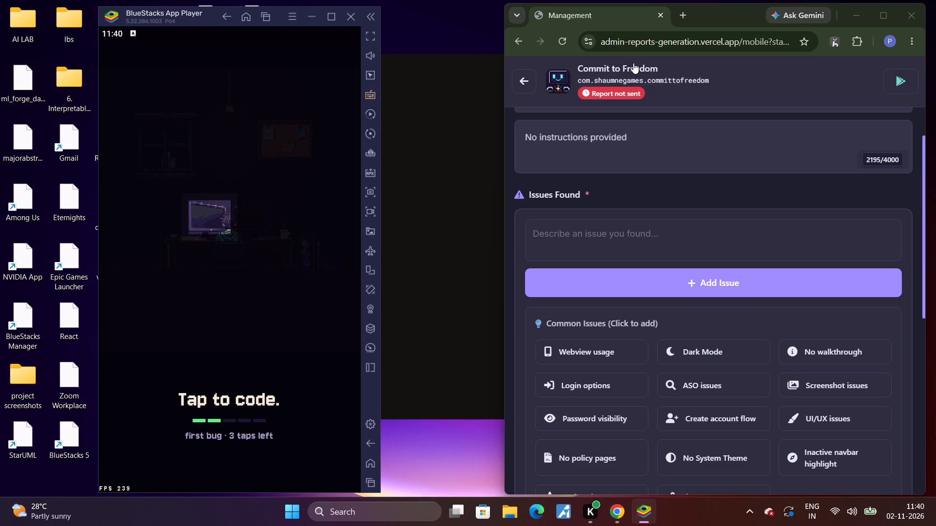
triple_click(226, 422)
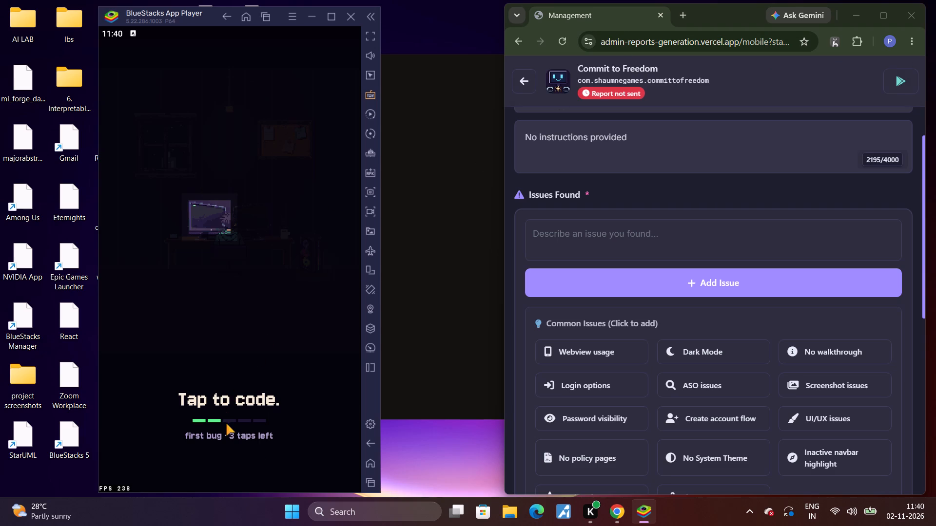
click(226, 423)
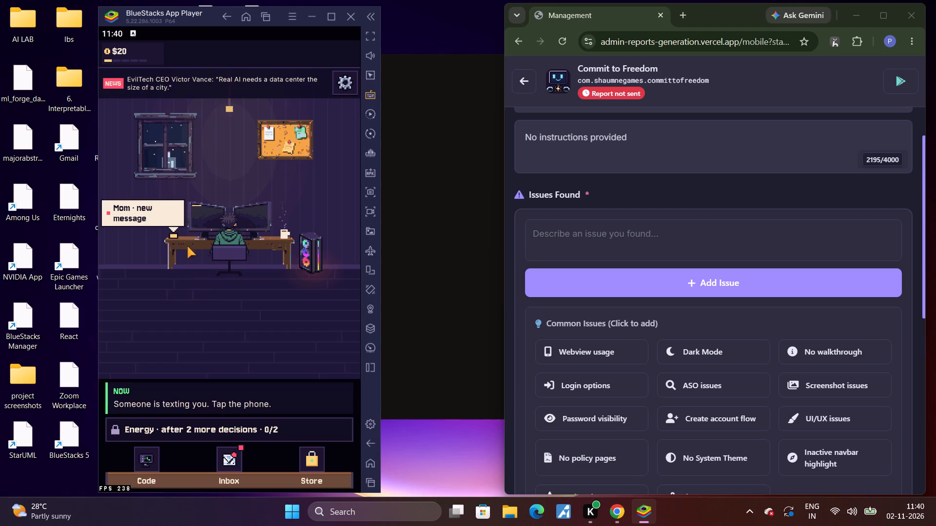
click(169, 232)
Remove the no-walkthrough issue from Commit to Freedom's report.
scroll(787, 286, down, 7)
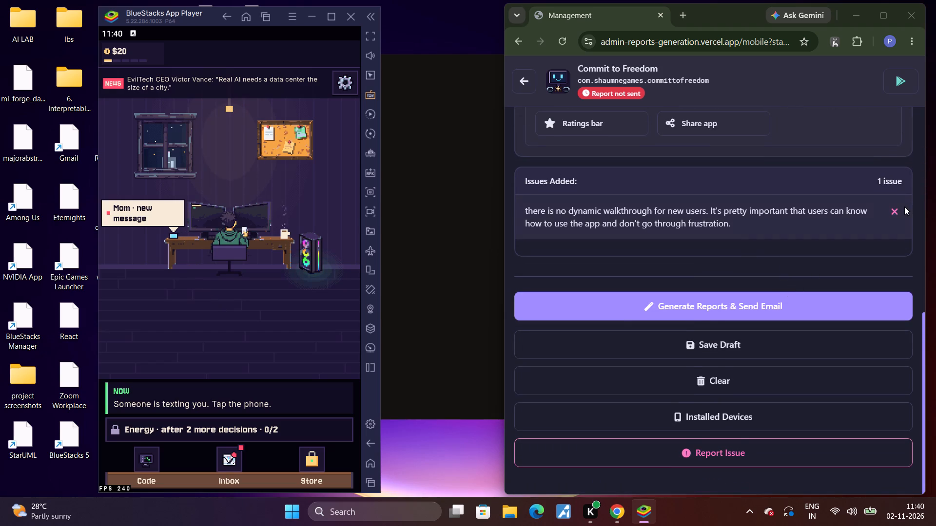
click(898, 213)
scroll(868, 240, up, 2)
scroll(711, 294, up, 4)
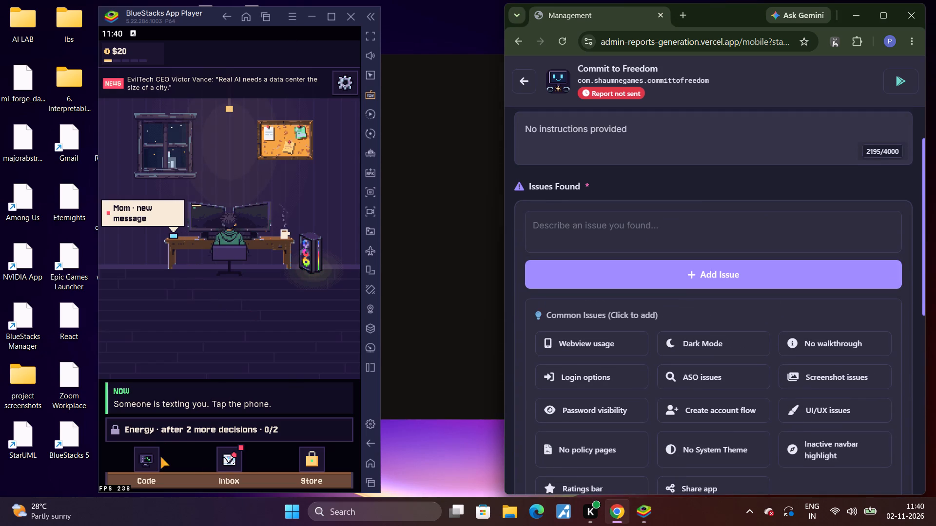
View Mom's message from the inbox and the desk phone, returning to the room without replying.
click(232, 456)
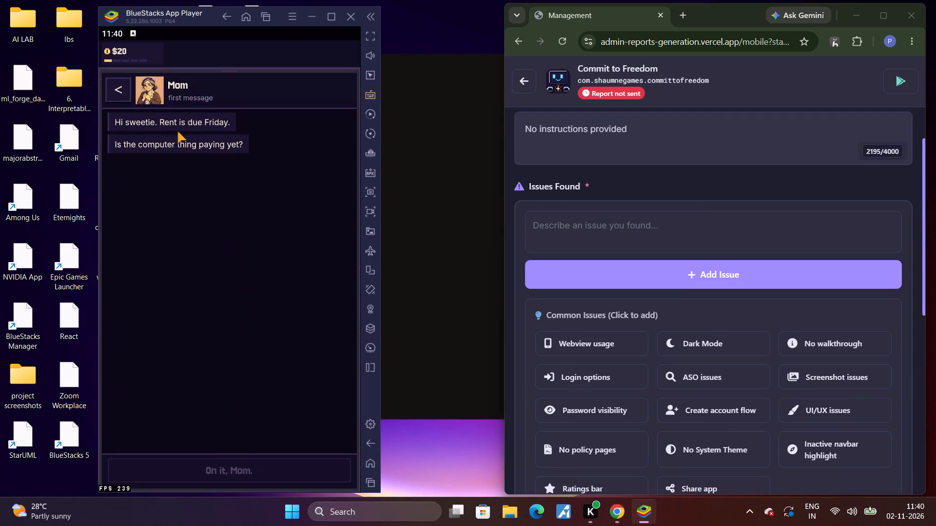
click(177, 91)
click(124, 88)
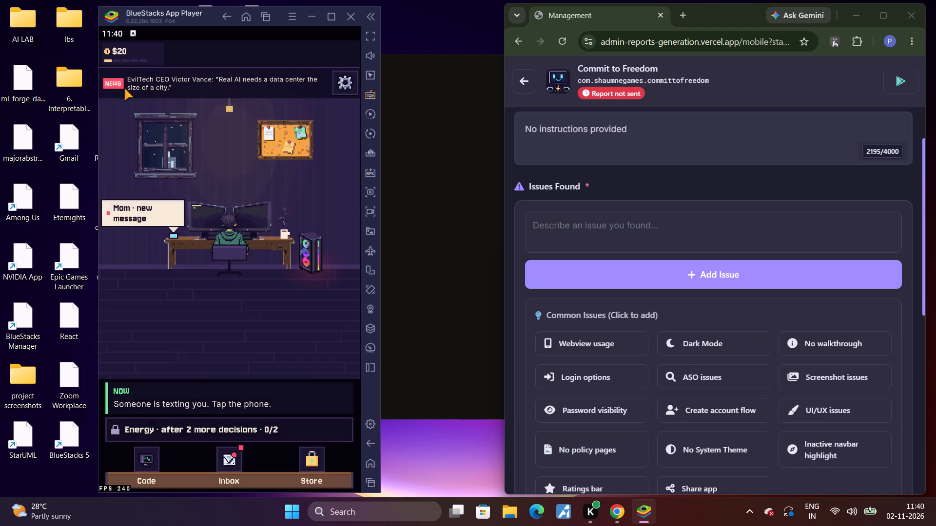
click(172, 233)
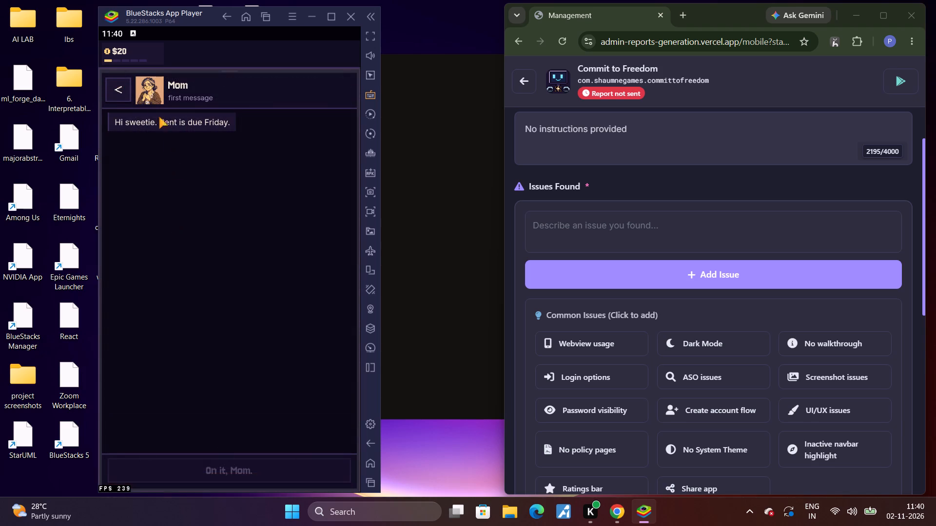
click(123, 90)
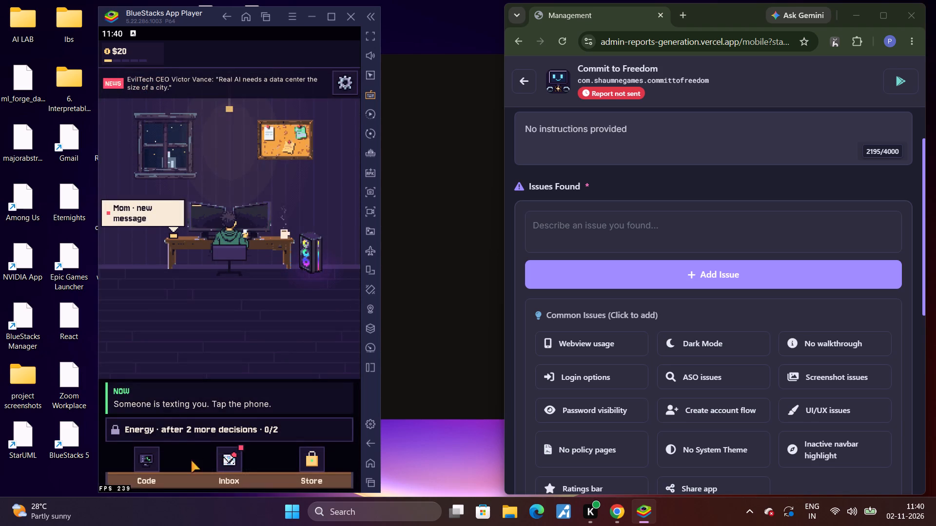
Start the game's coding activity, go through its Catch the beat tutorial and begin brain.js.
click(148, 459)
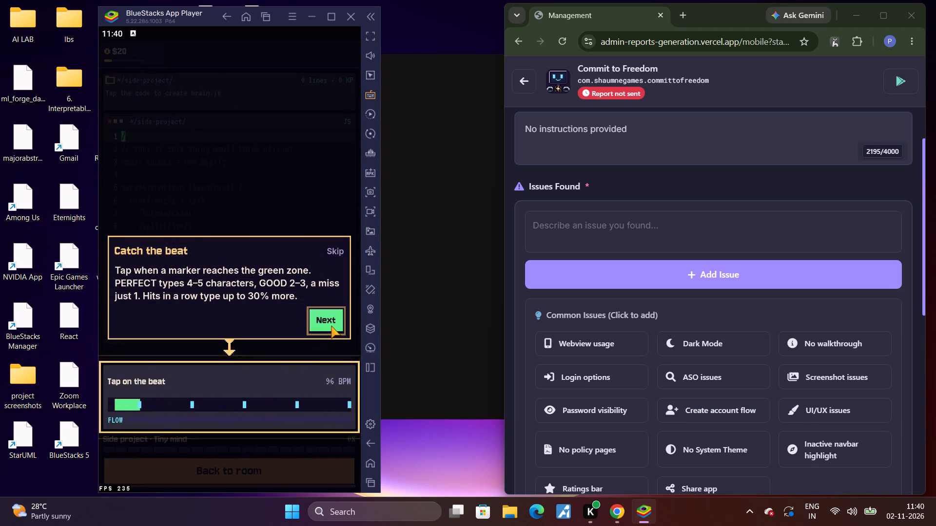
triple_click(331, 325)
click(331, 325)
triple_click(332, 324)
triple_click(333, 324)
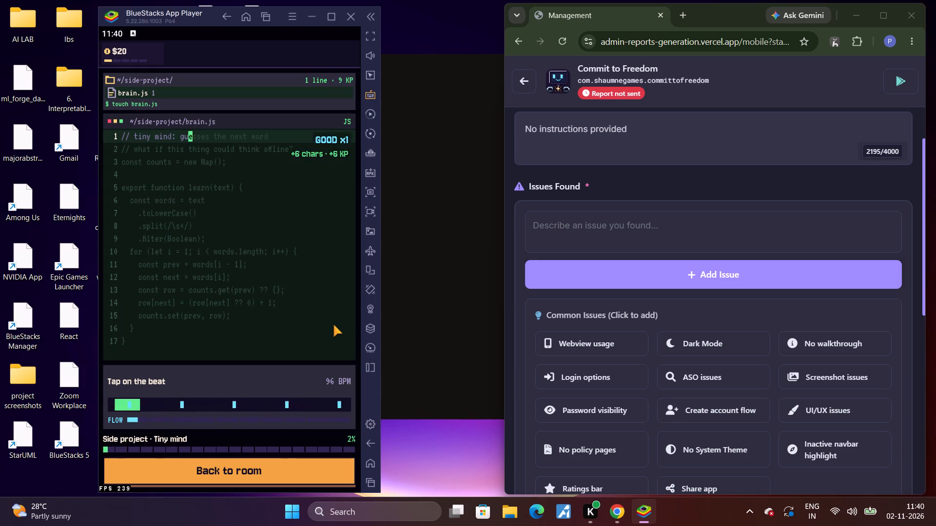
Play the beat coding minigame to write brain.js's opening comments and the counts Map line.
triple_click(333, 324)
triple_click(333, 324)
triple_click(333, 323)
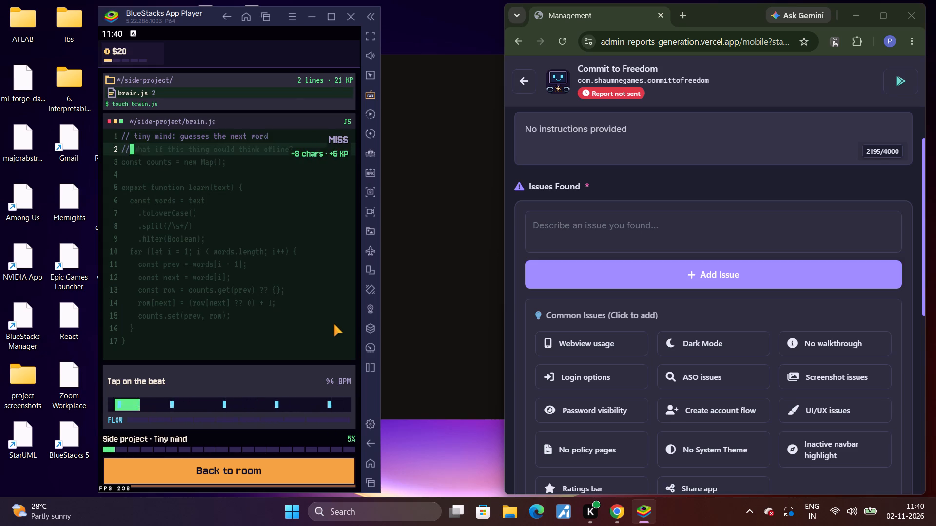
click(333, 323)
click(333, 323)
double_click(333, 323)
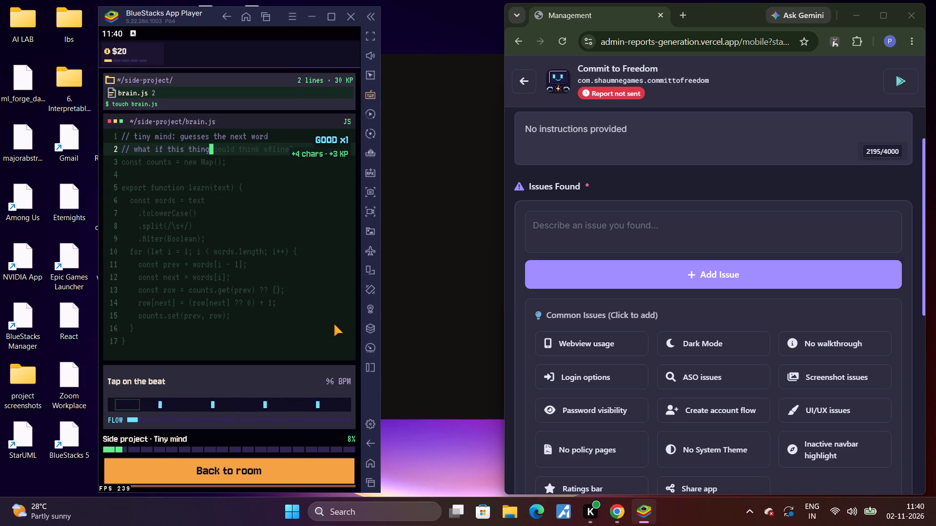
click(333, 323)
click(333, 323)
click(333, 323)
triple_click(333, 323)
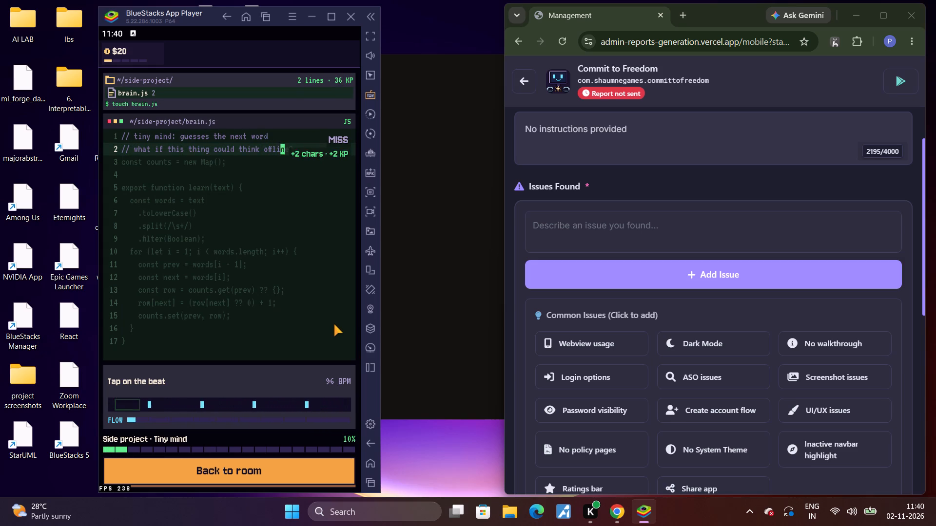
triple_click(333, 323)
triple_click(333, 323)
triple_click(333, 323)
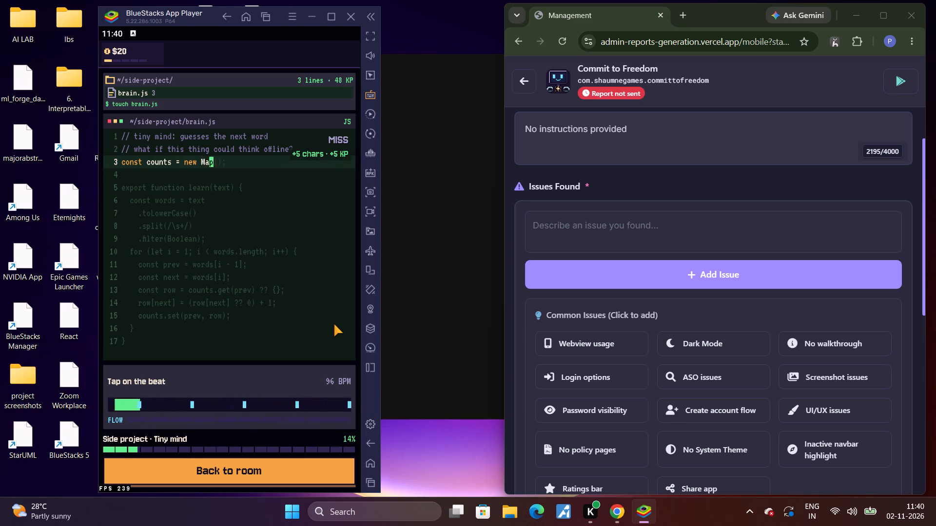
triple_click(333, 323)
Keep coding brain.js by writing the learn function's header and its words statement up to .filter(Boolean).
triple_click(333, 323)
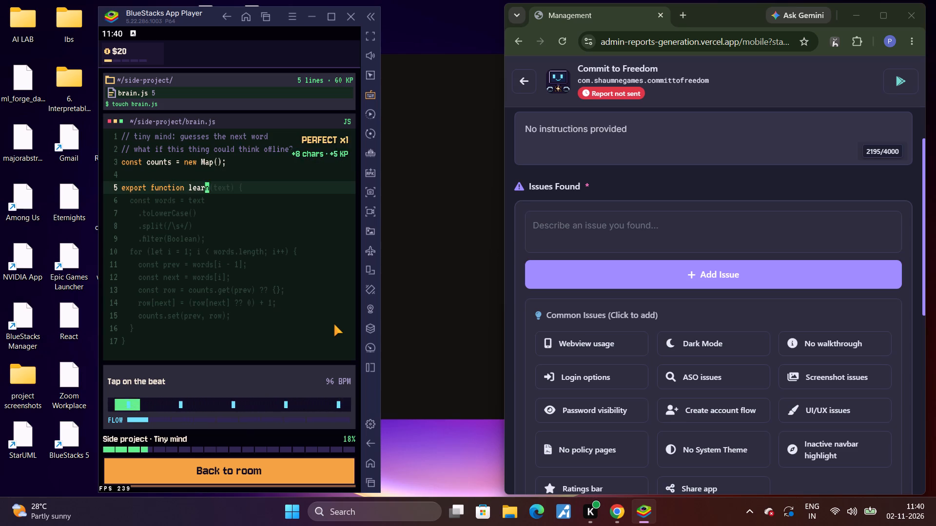
triple_click(333, 323)
triple_click(333, 323)
triple_click(333, 323)
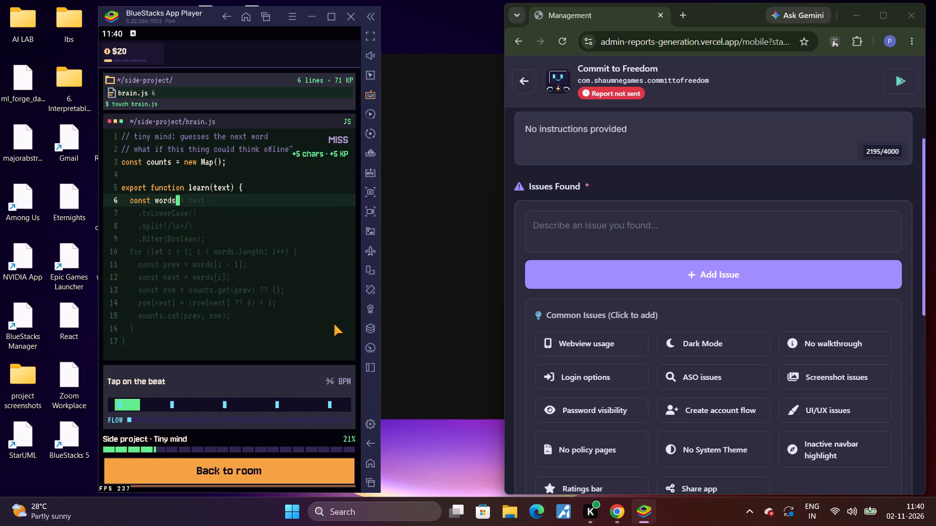
triple_click(333, 323)
click(333, 323)
triple_click(333, 323)
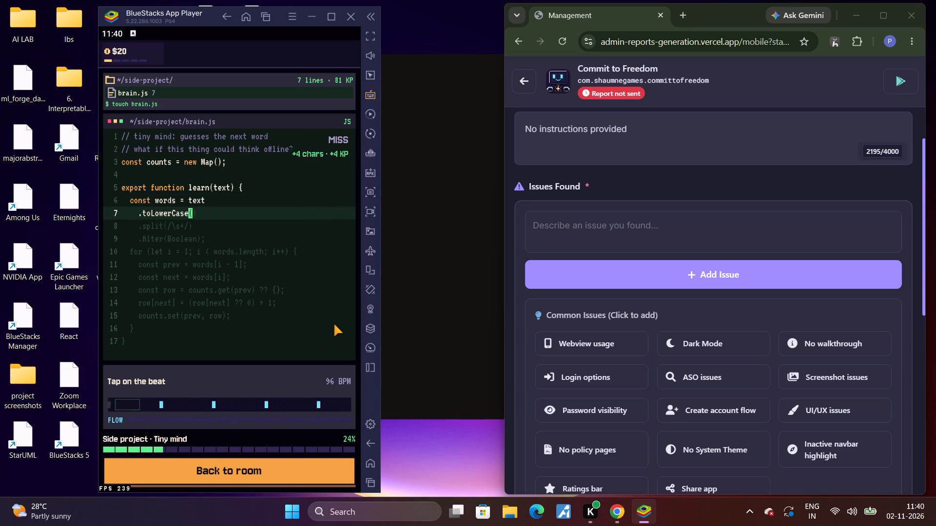
triple_click(333, 323)
triple_click(333, 323)
triple_click(333, 323)
triple_click(333, 323)
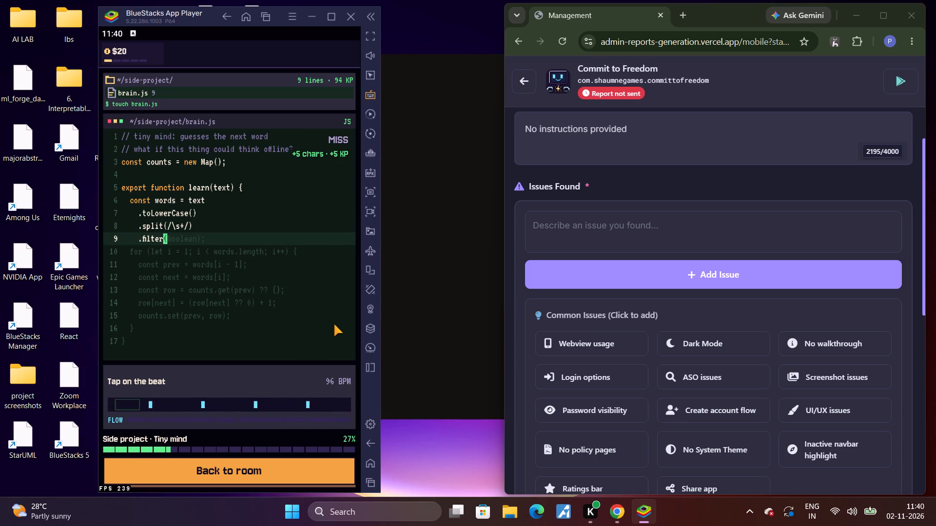
triple_click(333, 323)
triple_click(333, 323)
Write the learn function's for loop in brain.js and close the function.
triple_click(333, 323)
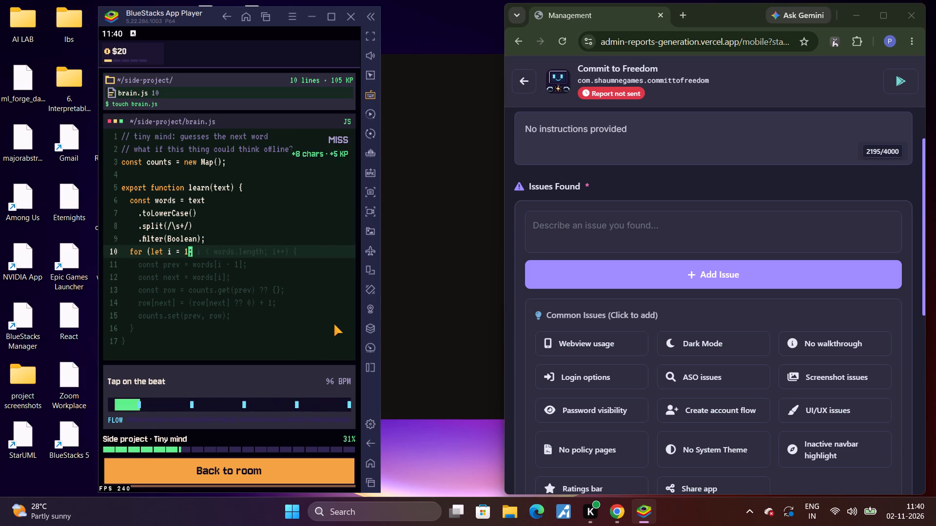
triple_click(333, 323)
triple_click(333, 323)
triple_click(333, 323)
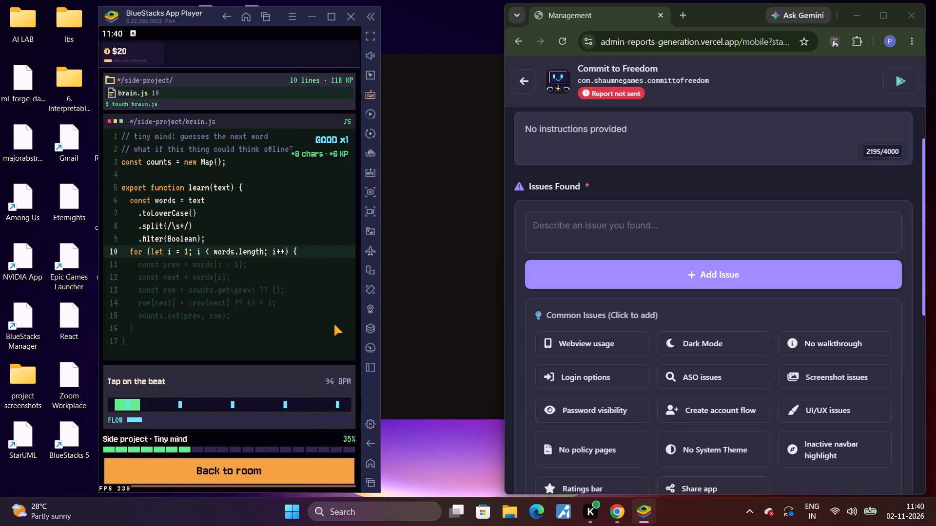
triple_click(333, 323)
double_click(333, 323)
triple_click(333, 323)
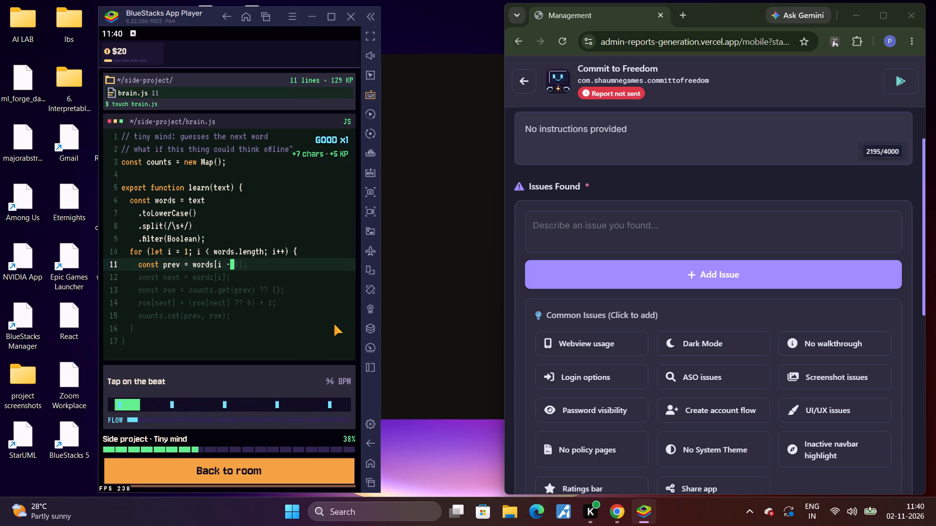
triple_click(333, 323)
triple_click(333, 323)
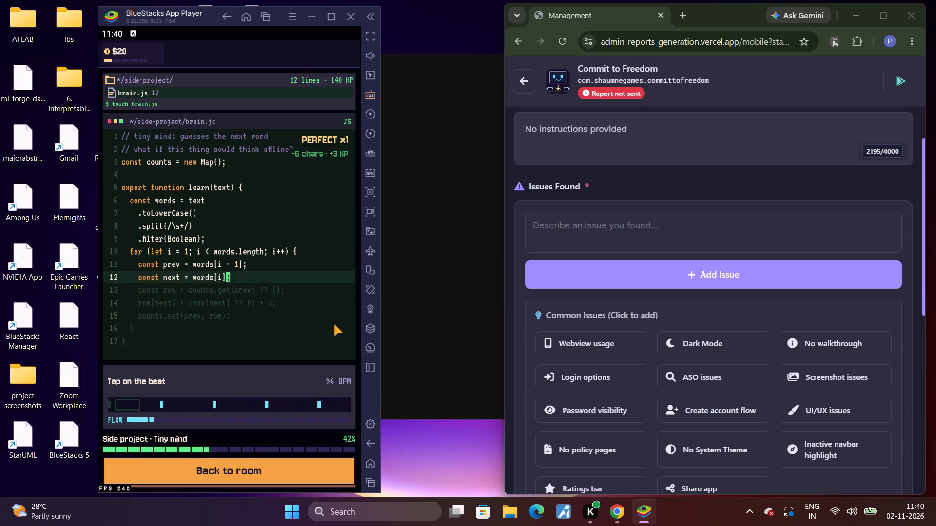
triple_click(333, 323)
triple_click(333, 323)
triple_click(333, 323)
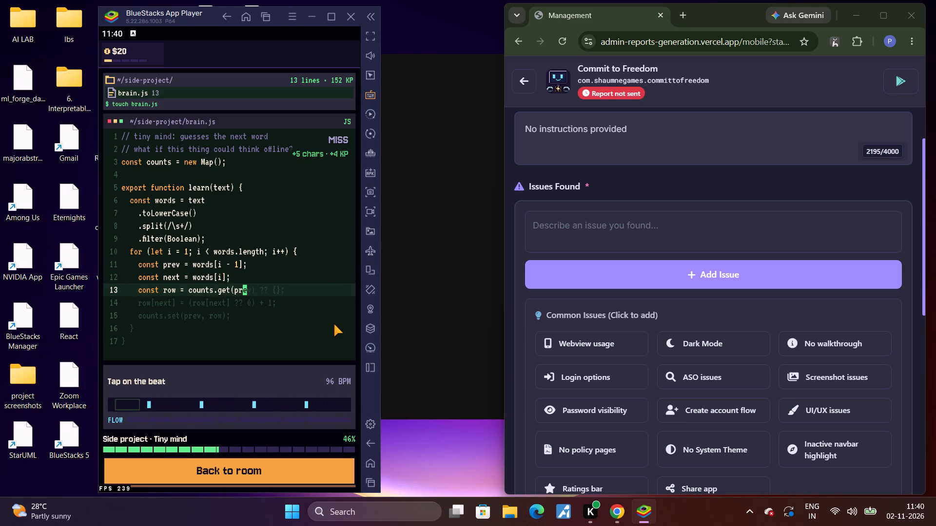
triple_click(333, 323)
triple_click(333, 323)
triple_click(333, 323)
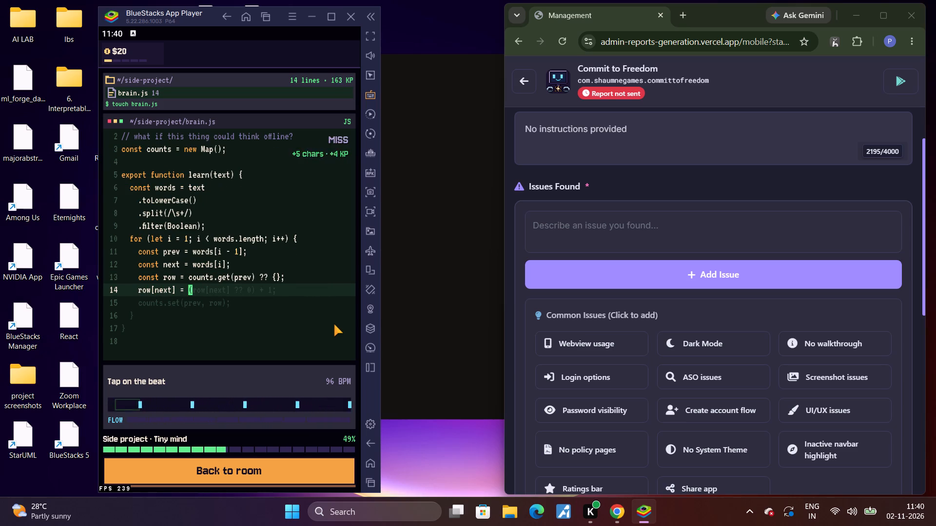
triple_click(333, 323)
triple_click(333, 323)
triple_click(333, 323)
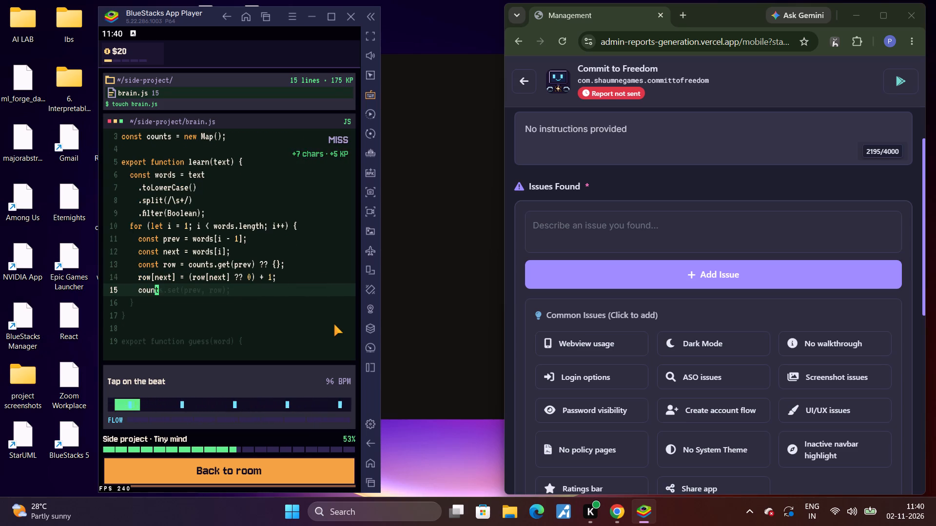
triple_click(333, 323)
triple_click(333, 323)
triple_click(333, 323)
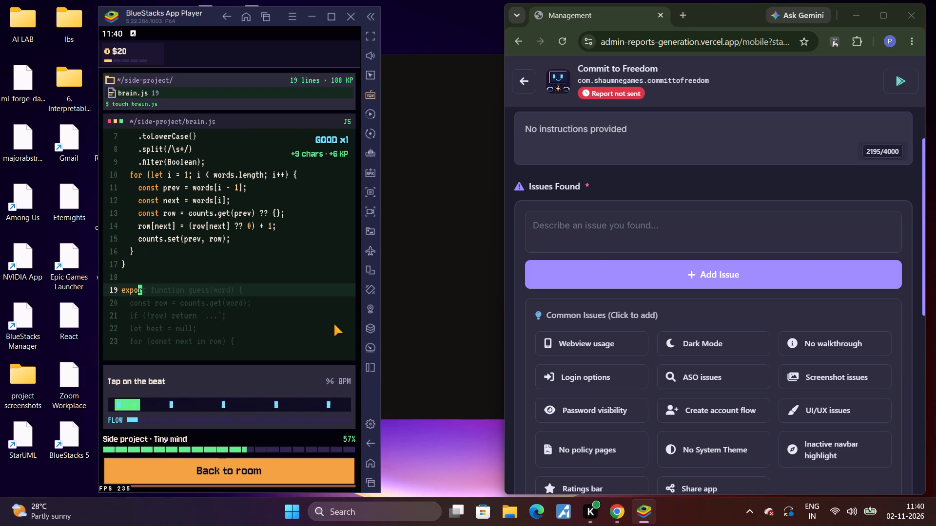
Write the guess function's header in brain.js with its row lookup, the missing-row return and the best declaration.
triple_click(333, 323)
triple_click(333, 323)
triple_click(333, 323)
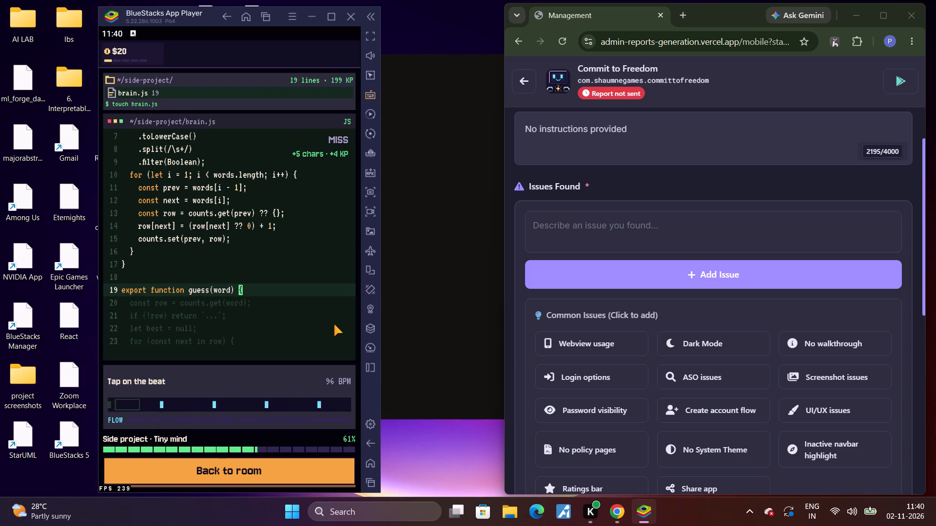
triple_click(333, 323)
triple_click(333, 323)
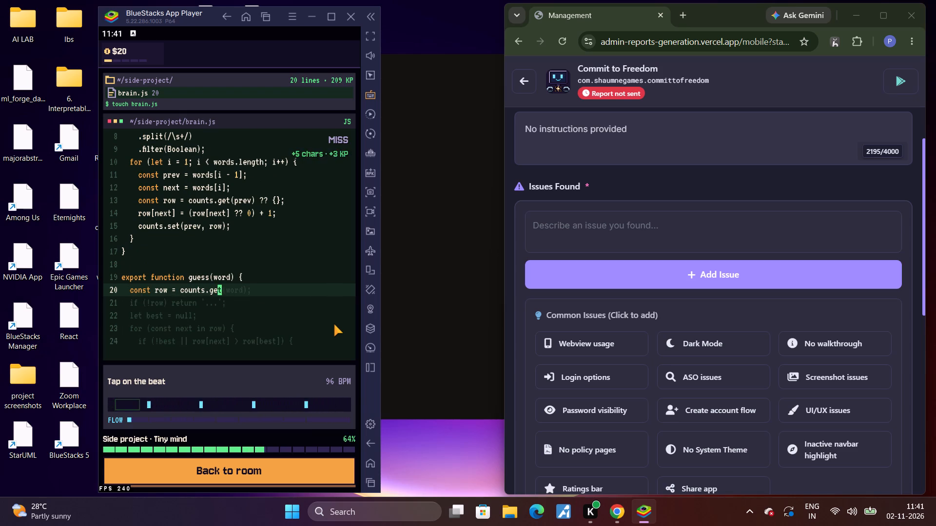
triple_click(333, 323)
triple_click(333, 323)
triple_click(333, 323)
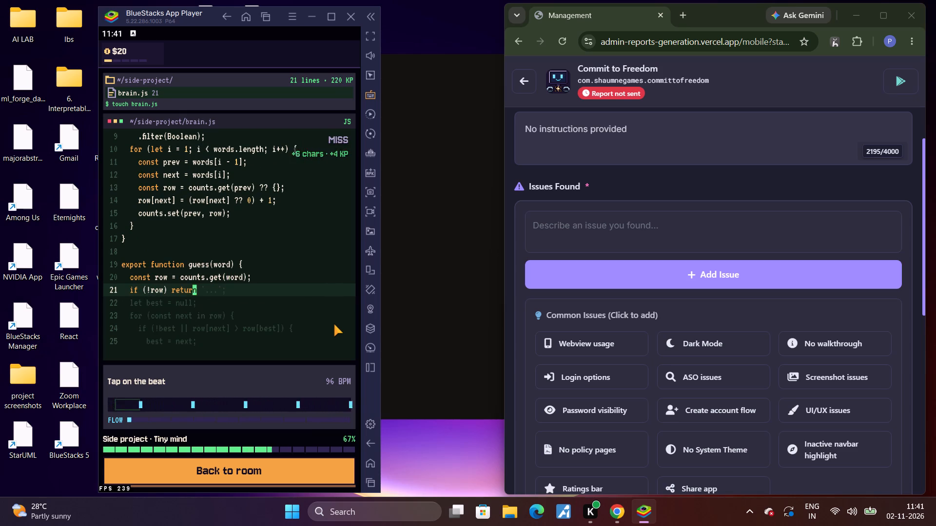
triple_click(333, 323)
triple_click(333, 323)
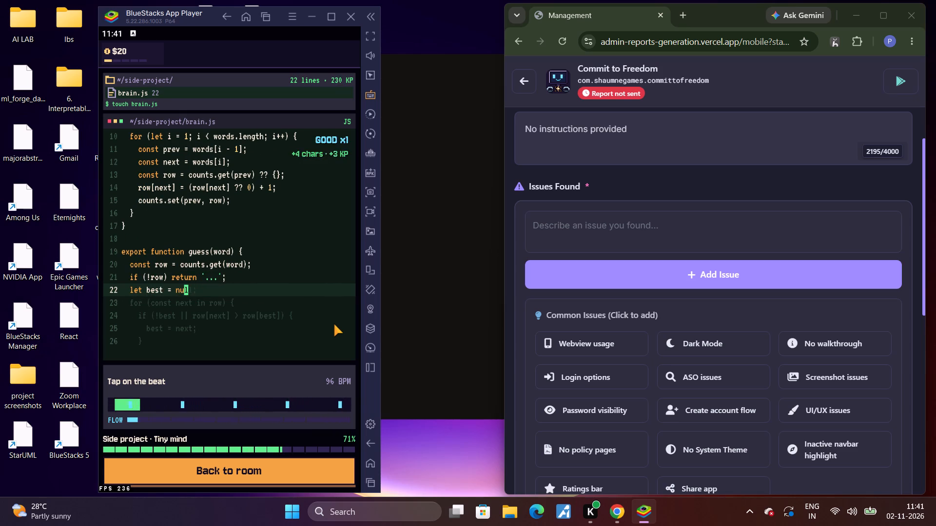
Write the guess function's for loop that picks the best next word, return best and close the function.
click(333, 323)
triple_click(333, 323)
double_click(333, 323)
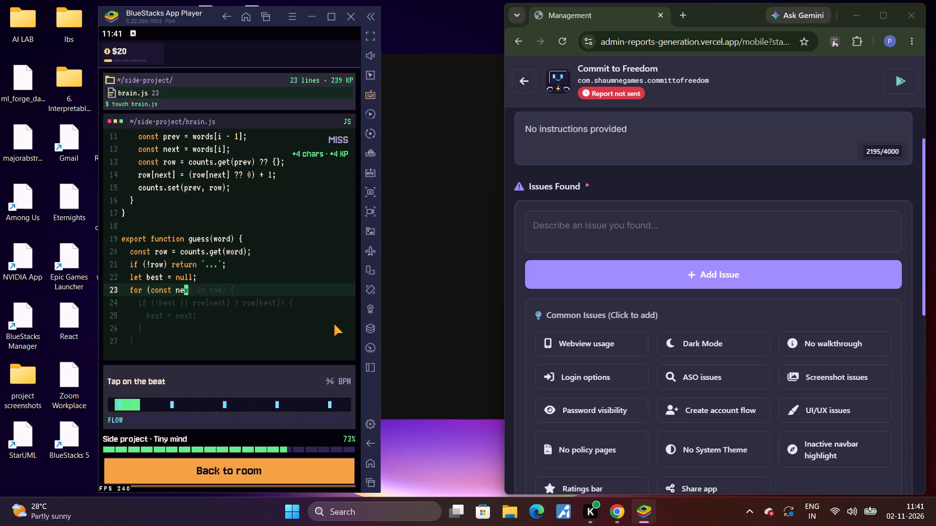
triple_click(333, 323)
click(333, 323)
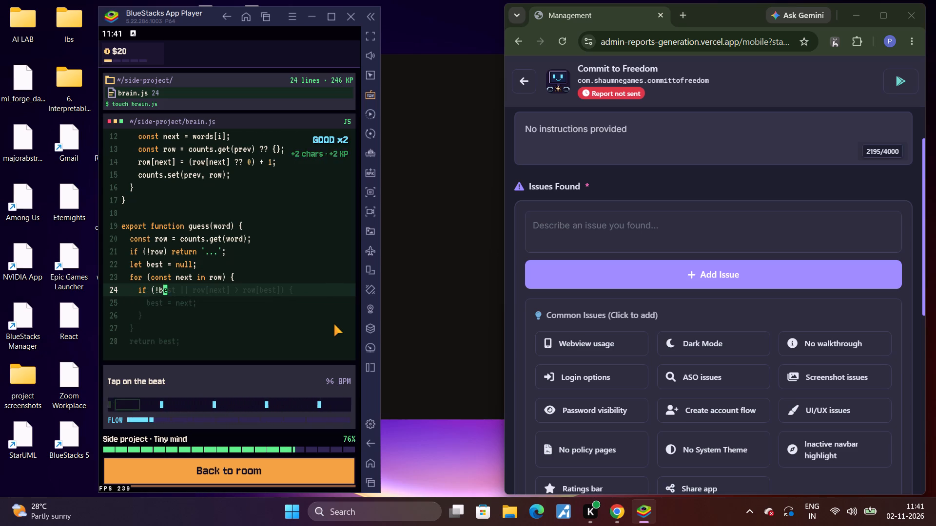
triple_click(333, 323)
triple_click(333, 323)
triple_click(333, 323)
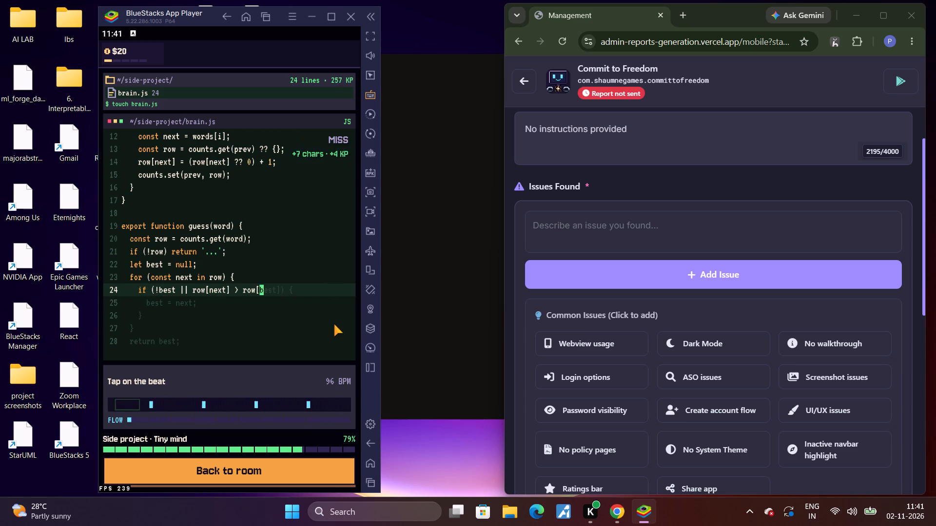
triple_click(333, 323)
triple_click(333, 323)
triple_click(333, 323)
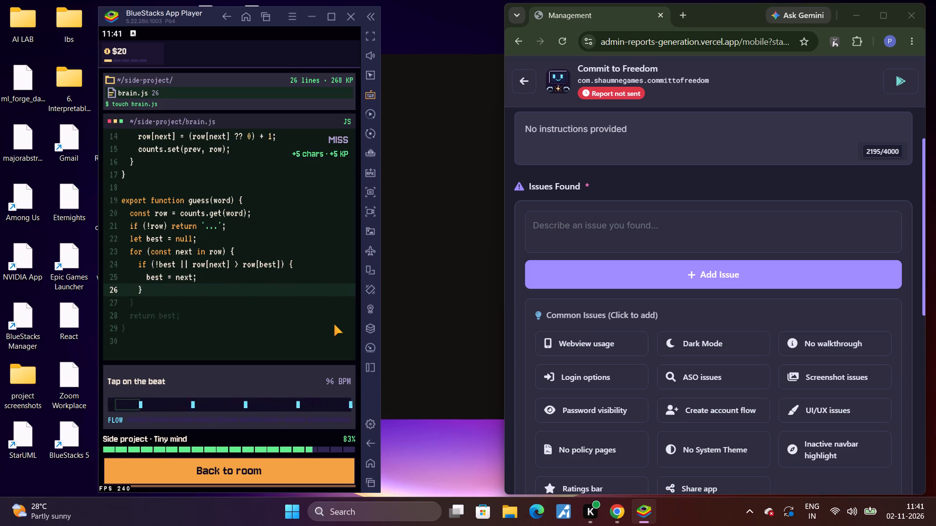
triple_click(333, 323)
triple_click(333, 323)
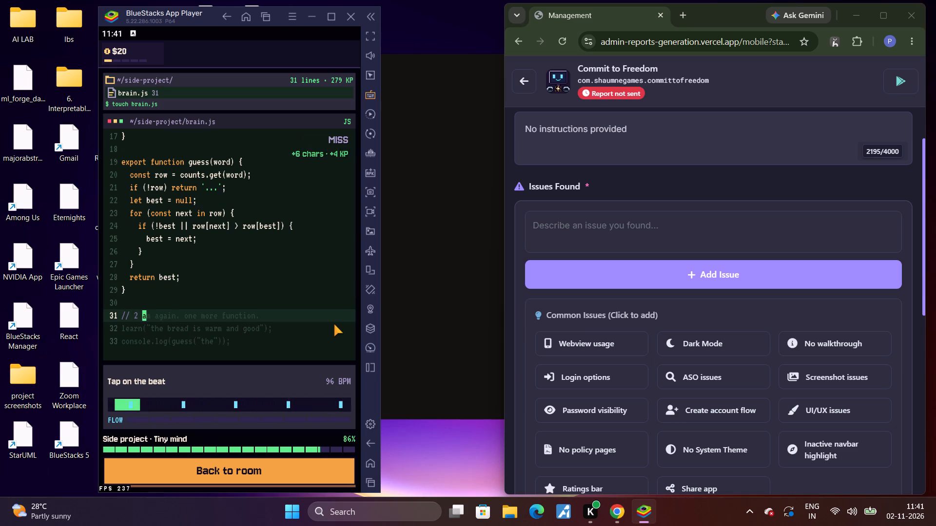
Finish brain.js with the closing comment, the learn call and the console.log(guess("the")) line.
triple_click(333, 323)
triple_click(333, 323)
triple_click(333, 323)
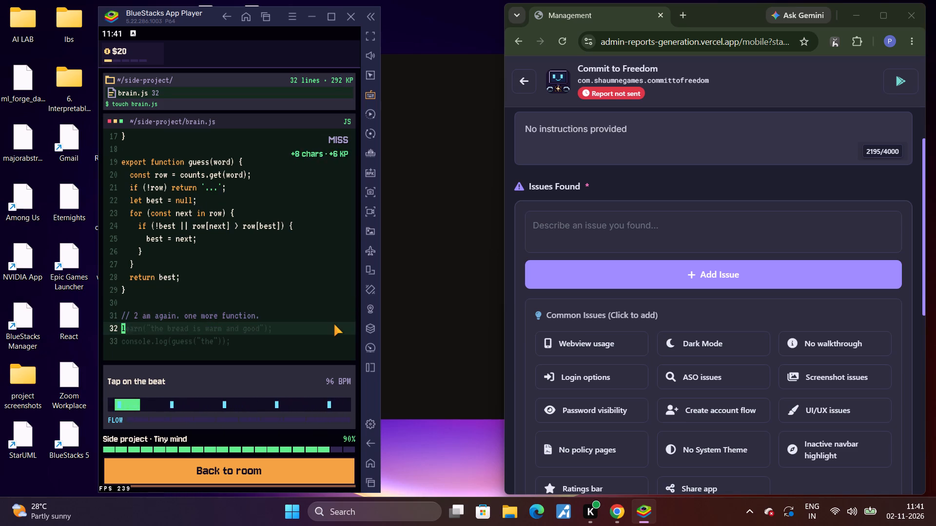
triple_click(333, 323)
click(333, 323)
triple_click(333, 323)
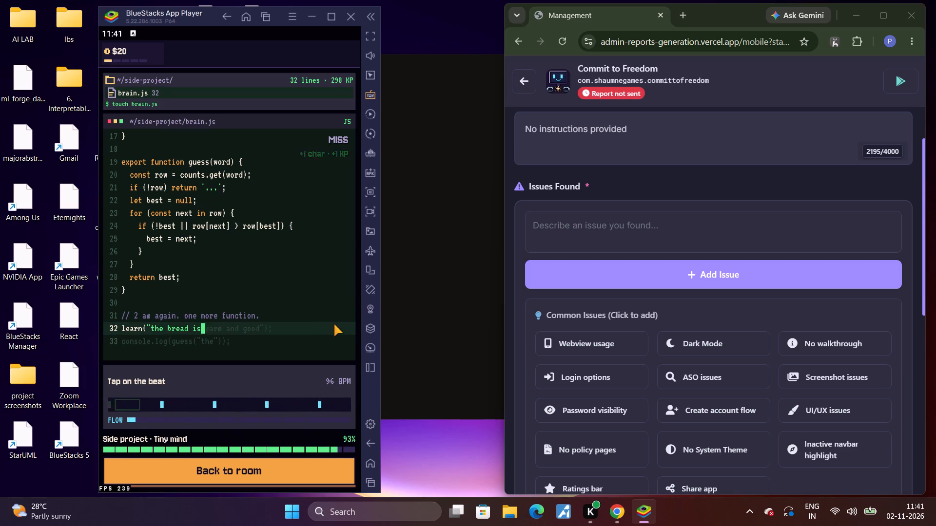
triple_click(333, 323)
triple_click(333, 323)
triple_click(333, 323)
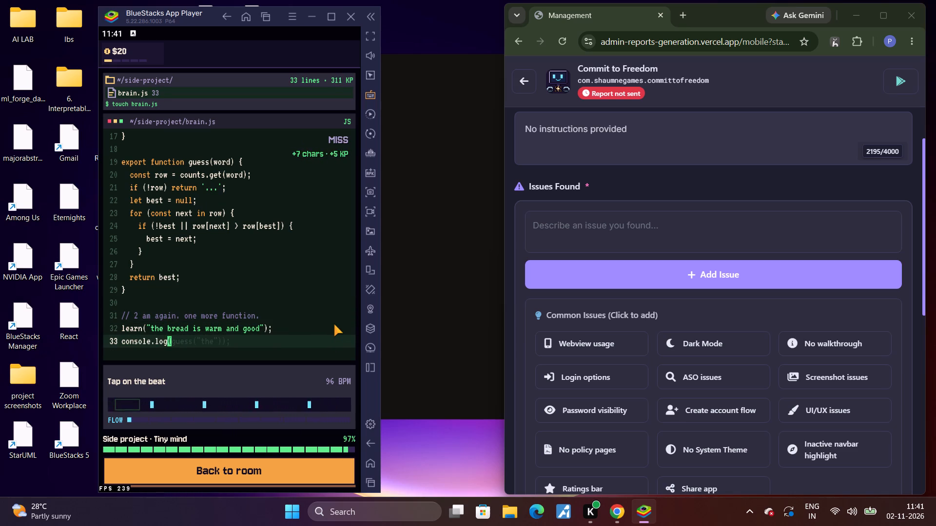
triple_click(333, 323)
click(333, 323)
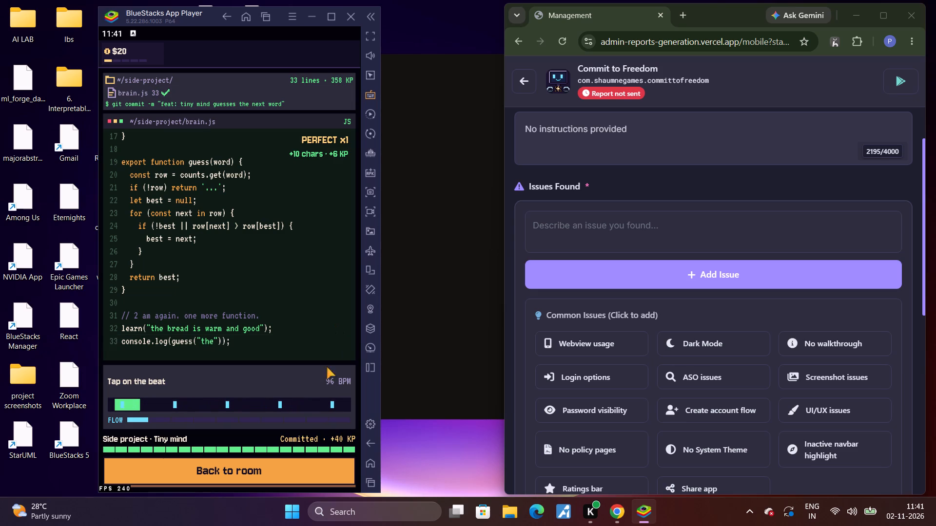
Return to the room, open the Store, dismiss its Gear tip, look at Upgrades and go back to the room.
scroll(343, 288, down, 1)
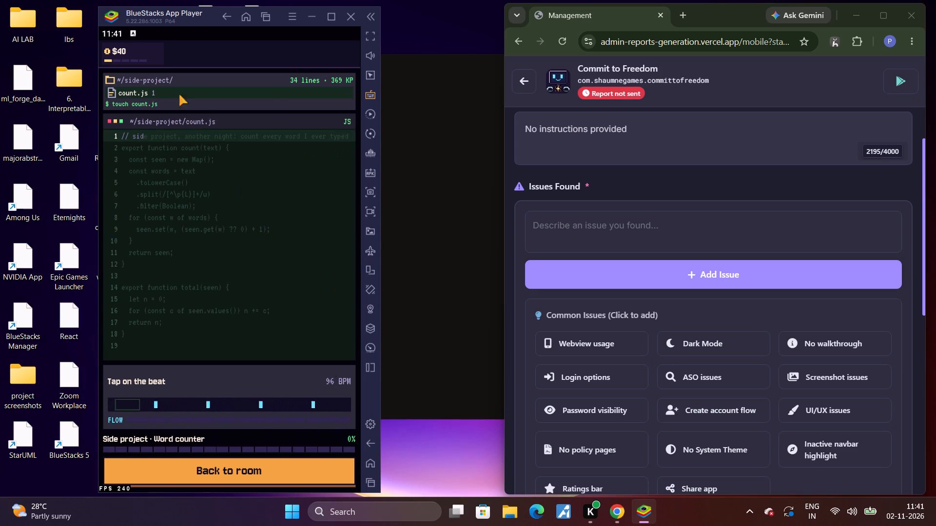
click(315, 493)
click(302, 472)
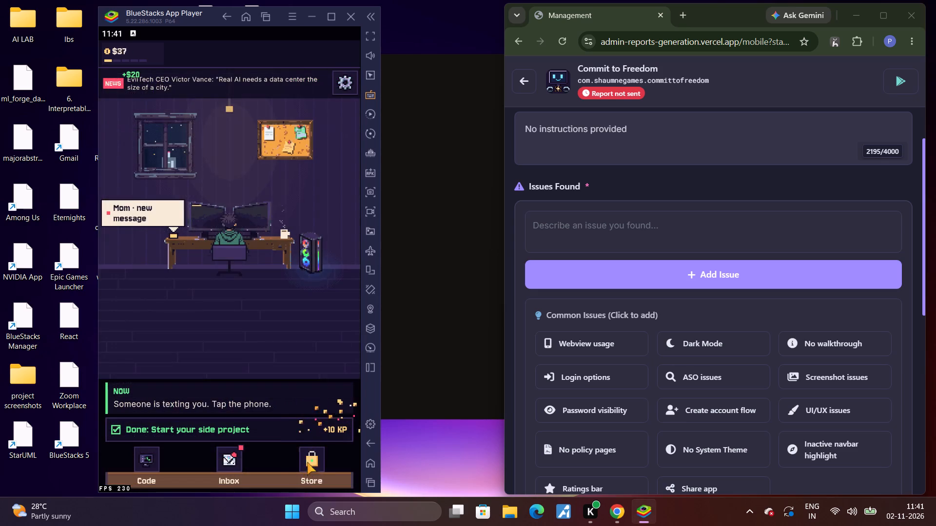
click(311, 455)
click(334, 288)
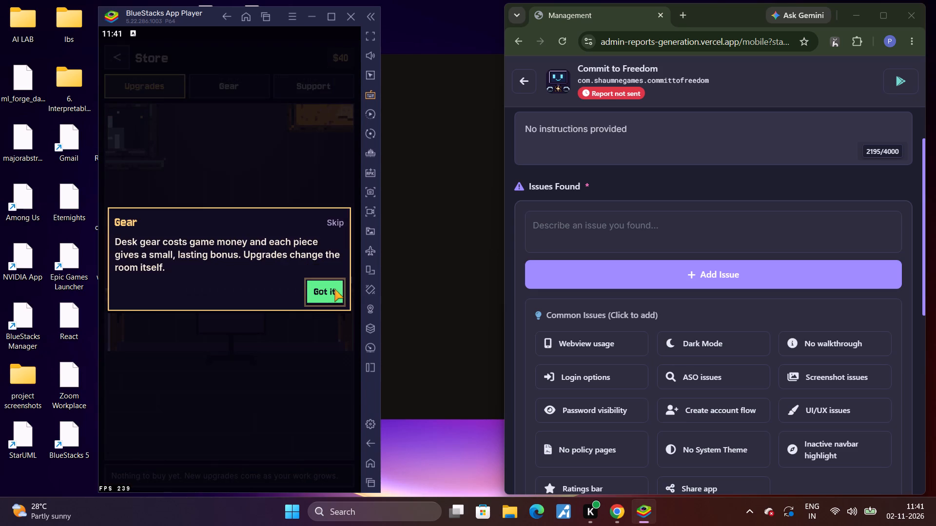
click(333, 288)
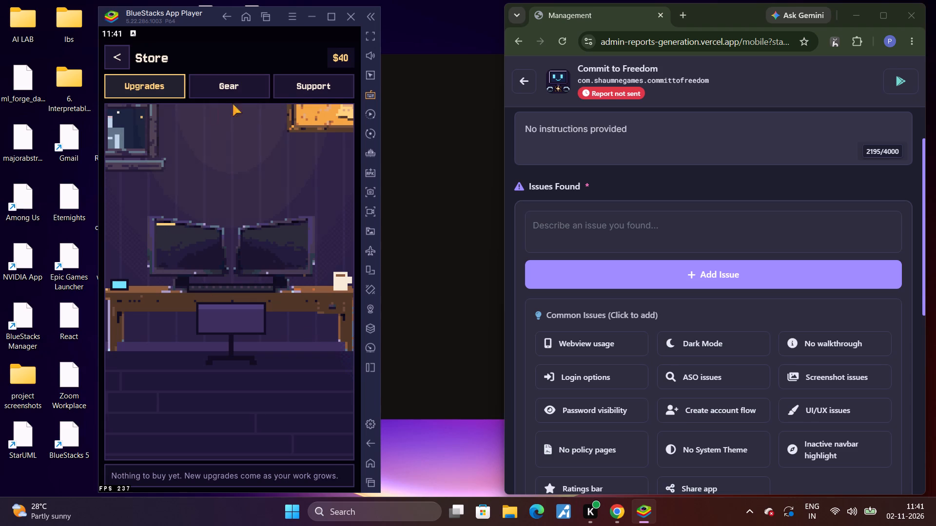
click(117, 55)
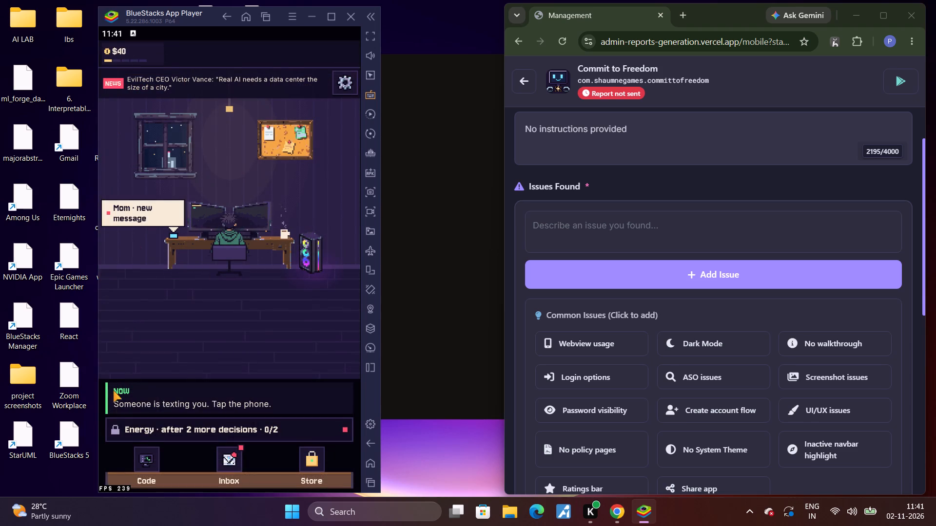
Check the count.js coding screen of the Word counter side project and return to the room.
click(147, 455)
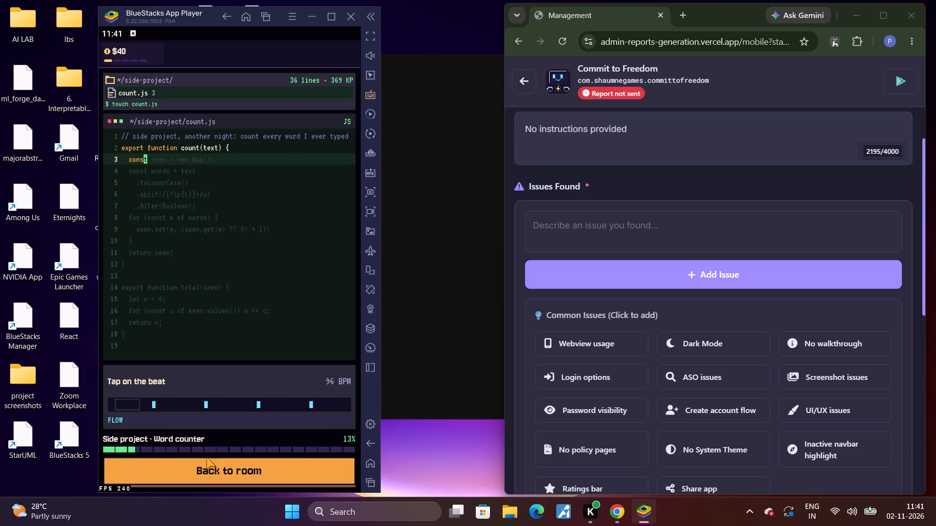
click(215, 481)
Open the Google Play checkout for the Store's No ads · Supporter offer at ₹1,100.00 and close it without paying.
click(318, 458)
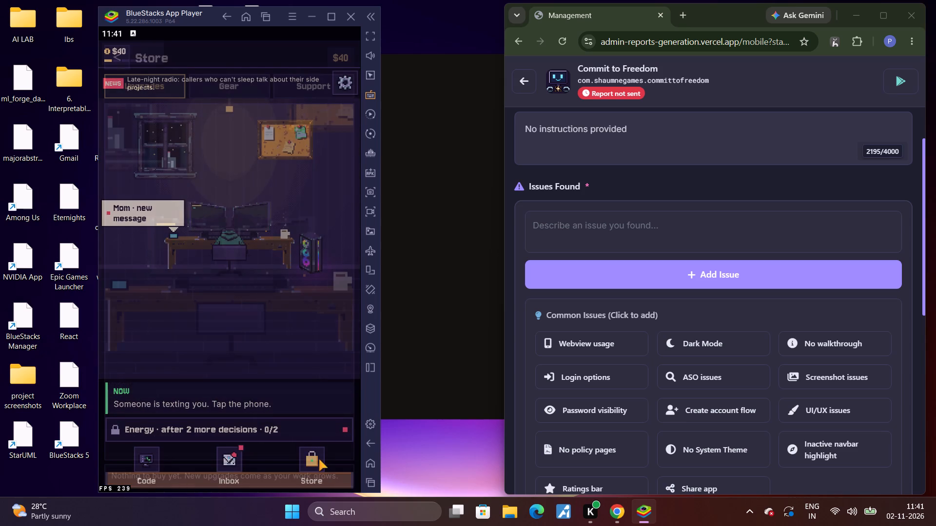
click(333, 85)
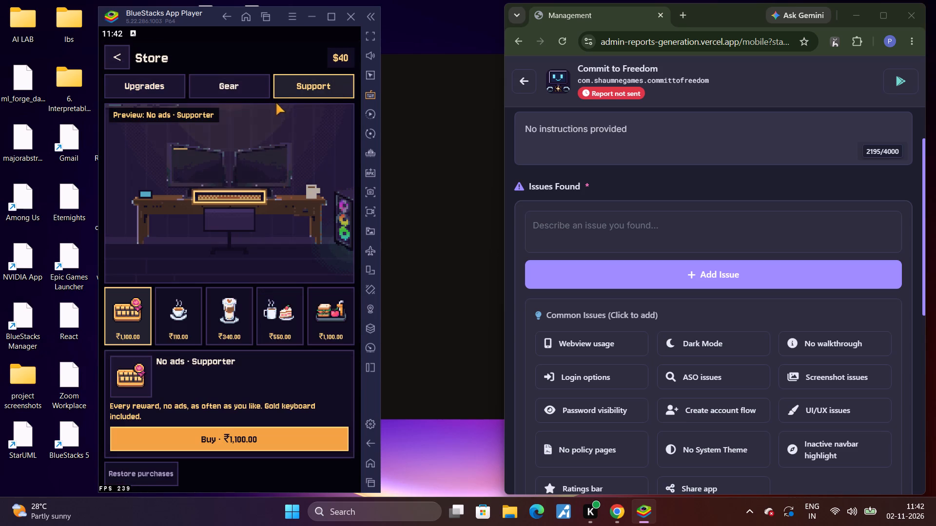
scroll(184, 386, down, 3)
click(220, 428)
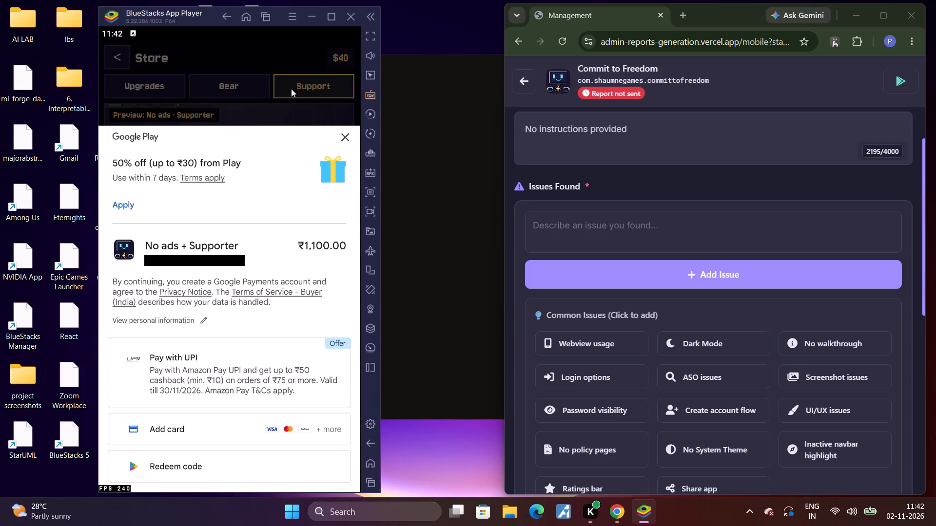
click(343, 135)
Check the Store's Gear and Upgrades sections and return to the room.
click(199, 90)
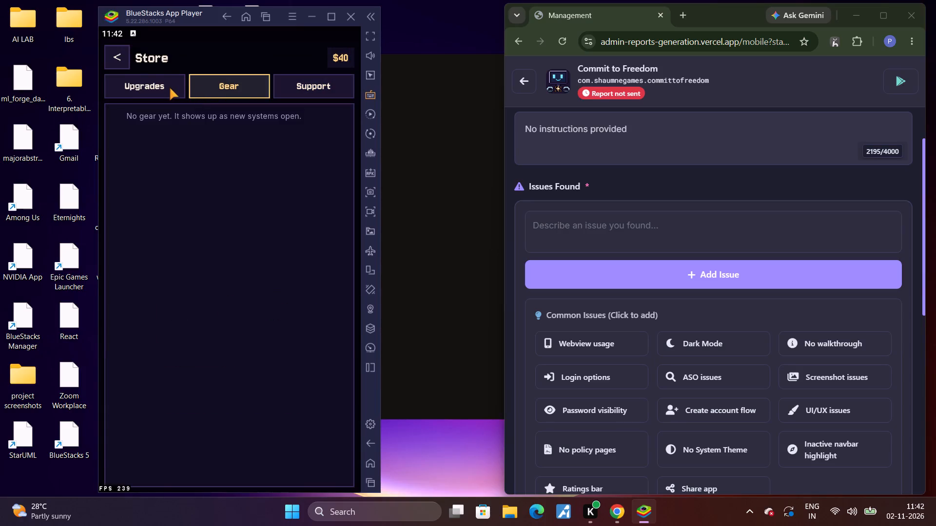
click(167, 87)
click(104, 56)
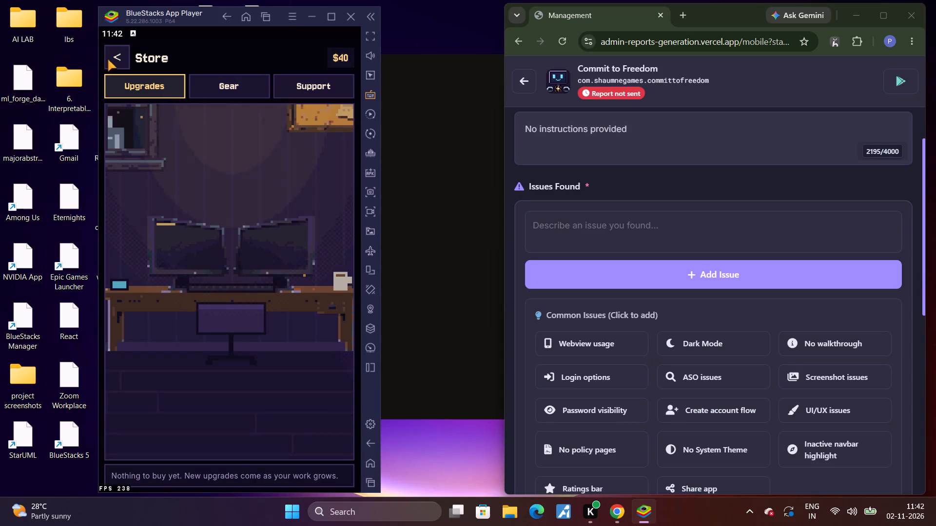
click(109, 59)
Revisit the count.js coding screen and return to the room.
click(129, 448)
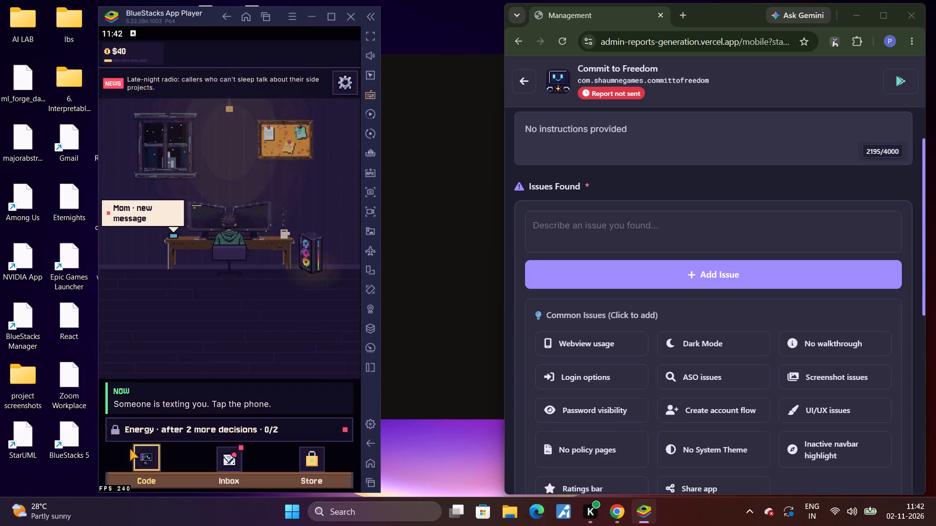
click(330, 472)
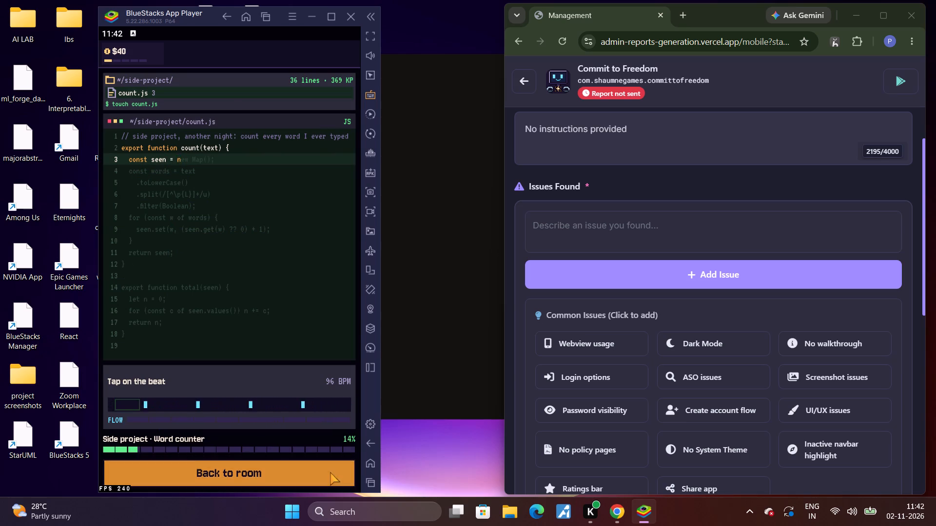
Read Mom's messages from both the Inbox and the phone notification, returning to the room without replying.
click(224, 453)
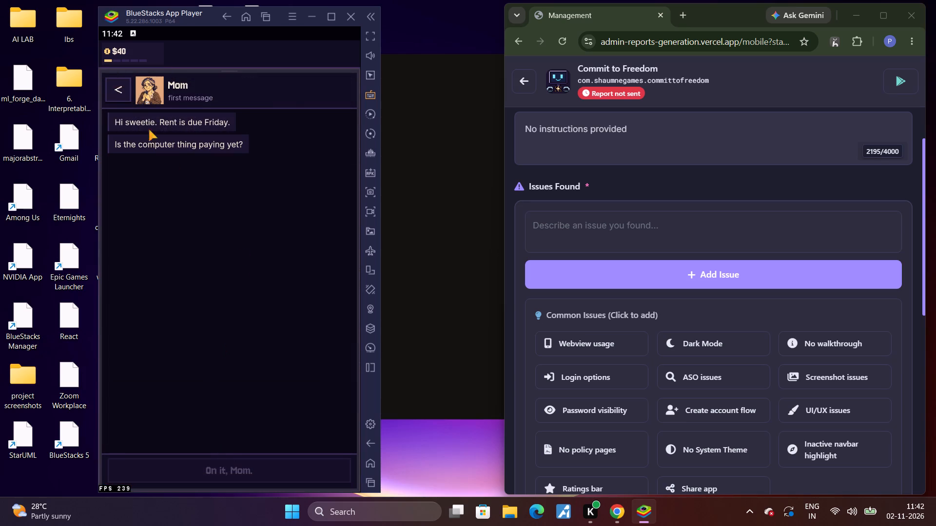
click(114, 81)
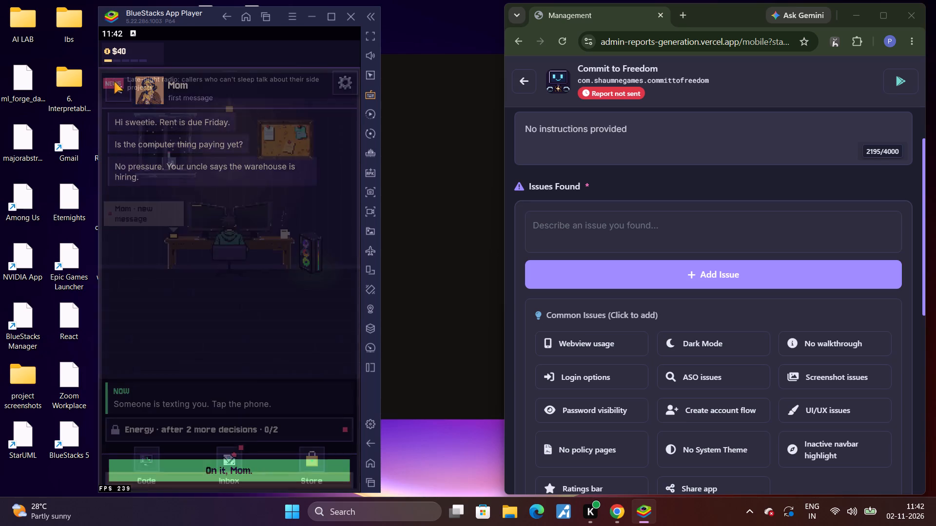
drag(279, 259, 282, 219)
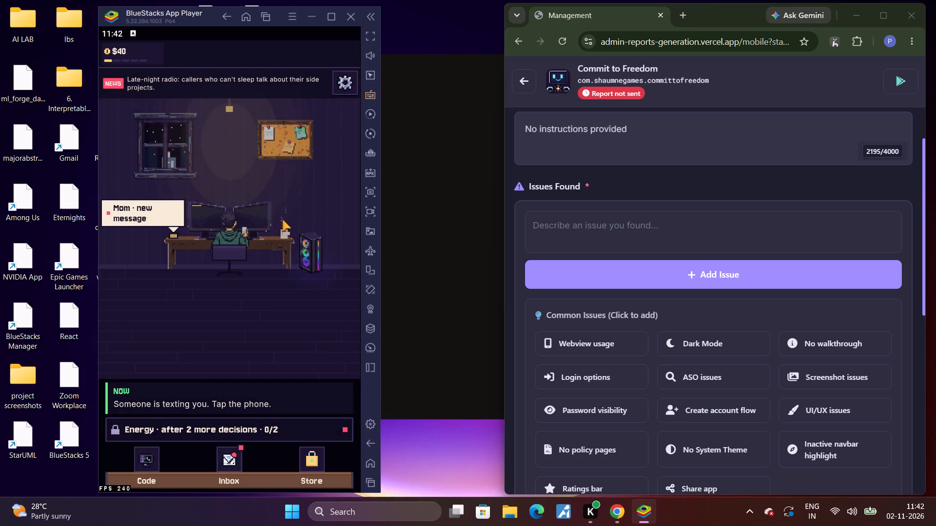
drag(282, 219, 290, 206)
click(135, 208)
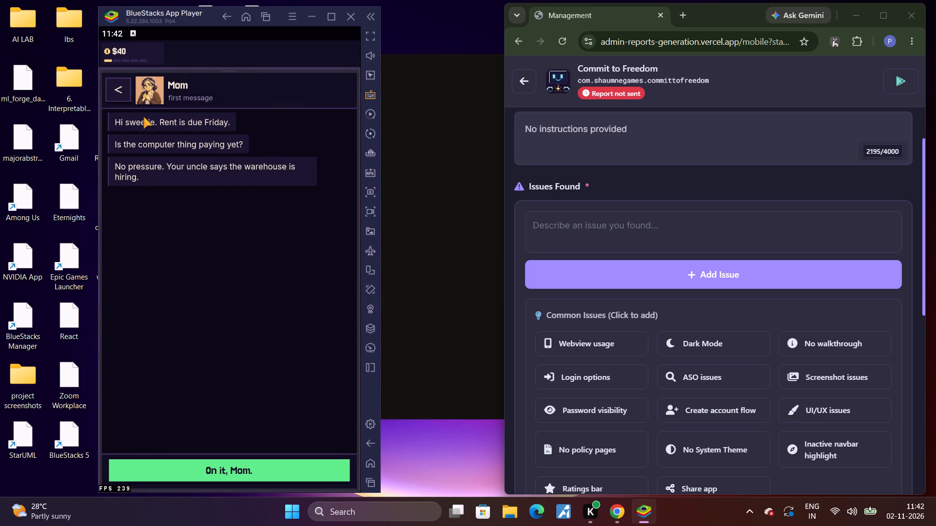
click(117, 82)
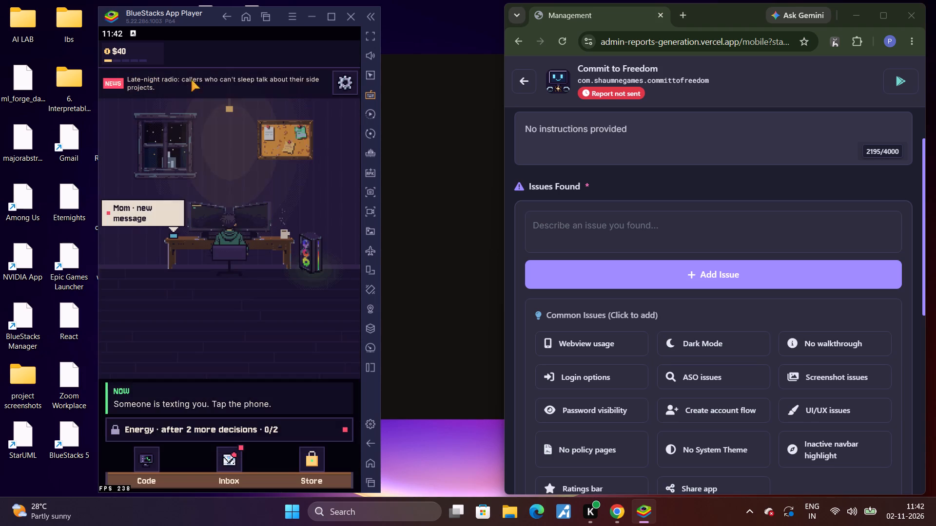
In the game's Accessibility settings, turn off Vibration, Screen shake, Glitch effects and Swipe cards.
click(339, 79)
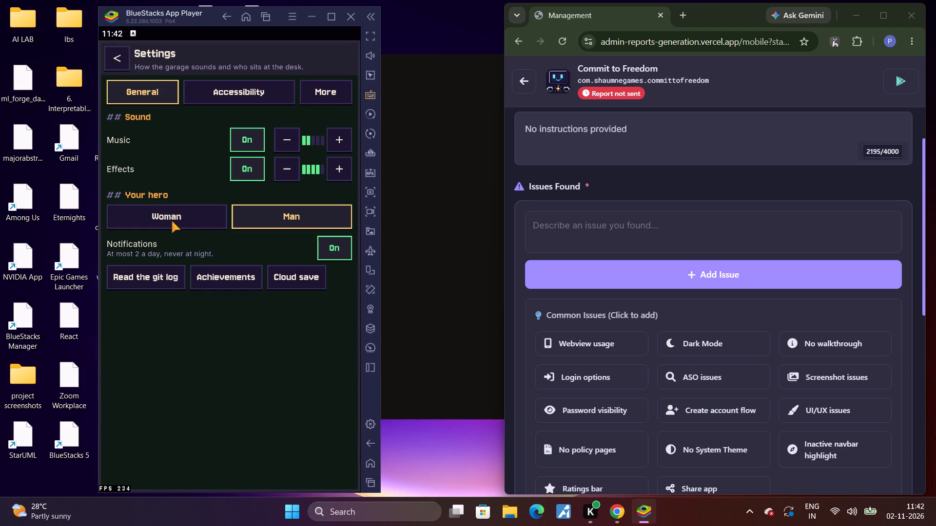
click(220, 96)
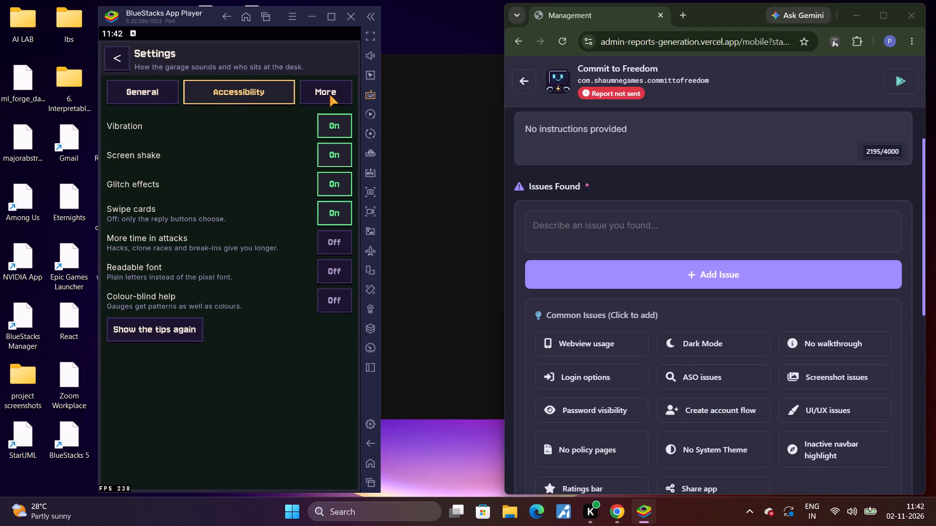
click(324, 127)
click(331, 152)
click(331, 186)
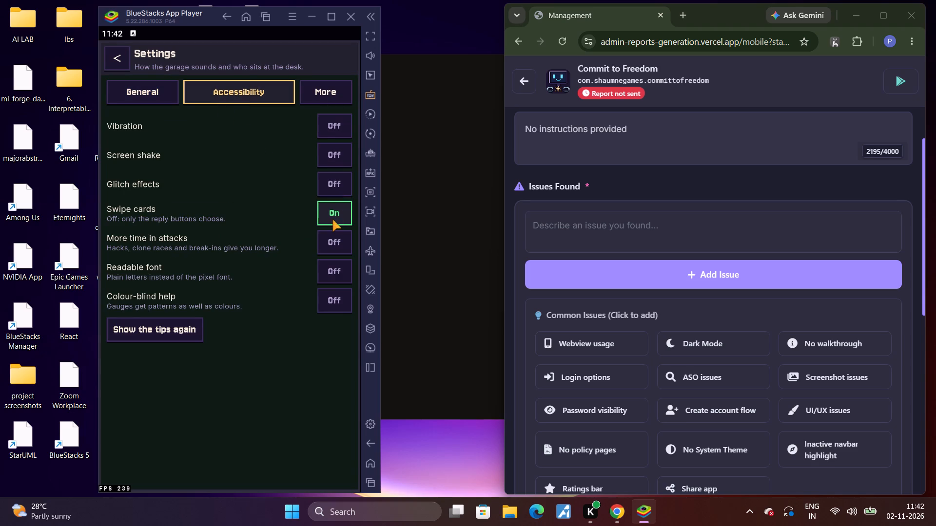
click(332, 219)
Open the More section of the game's settings to check its language, privacy and about options.
click(329, 74)
click(322, 92)
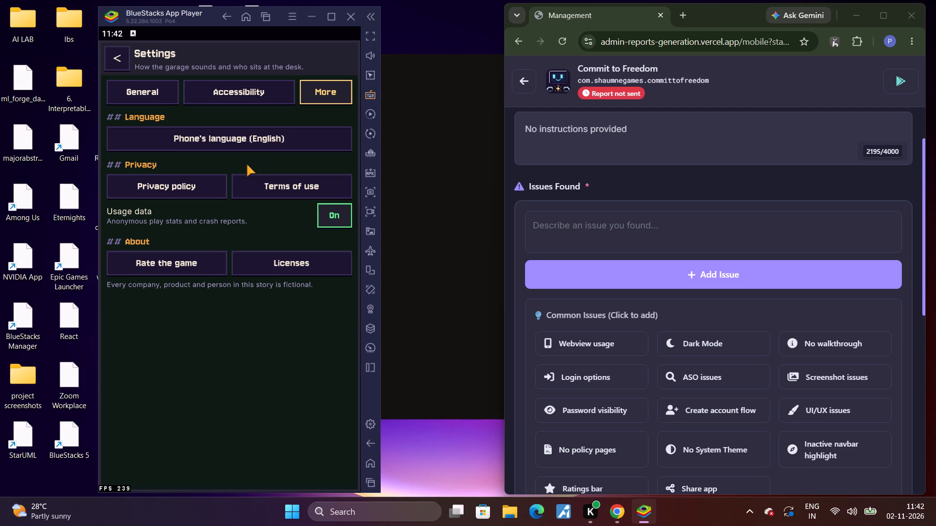
Add the Share app common issue to the Commit to Freedom report.
scroll(585, 237, down, 6)
scroll(718, 197, up, 2)
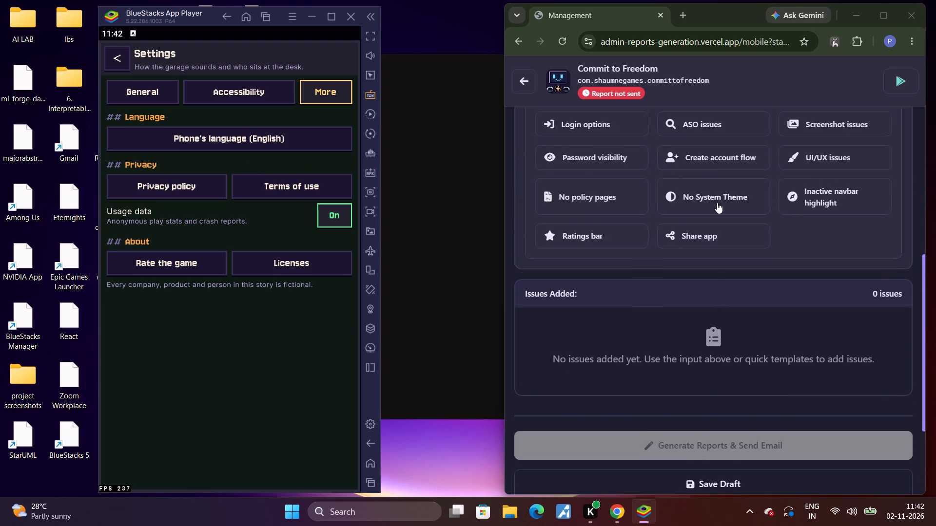
click(688, 251)
Add the custom issue "app is a bit laggy" to the report's issues found.
scroll(687, 251, up, 4)
click(622, 222)
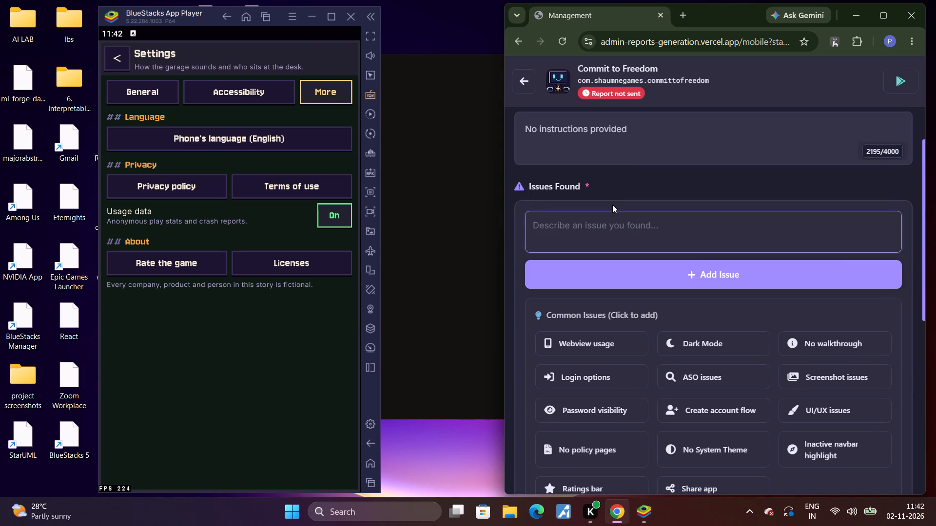
text(ap)
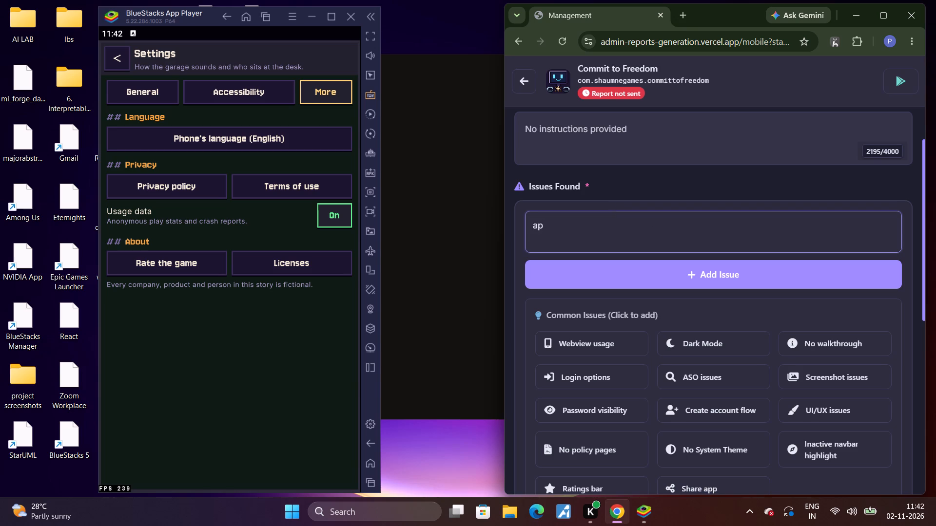
text(p is a bit laggy)
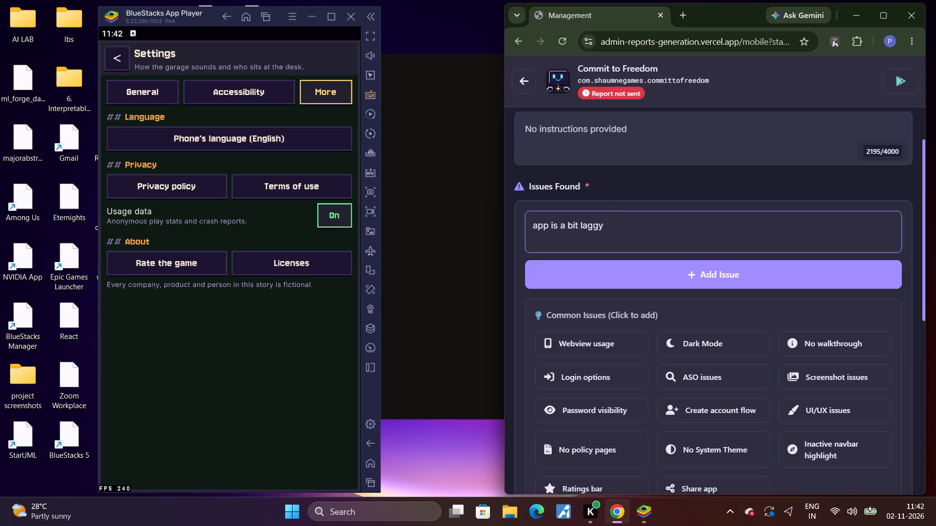
click(661, 283)
scroll(679, 192, down, 6)
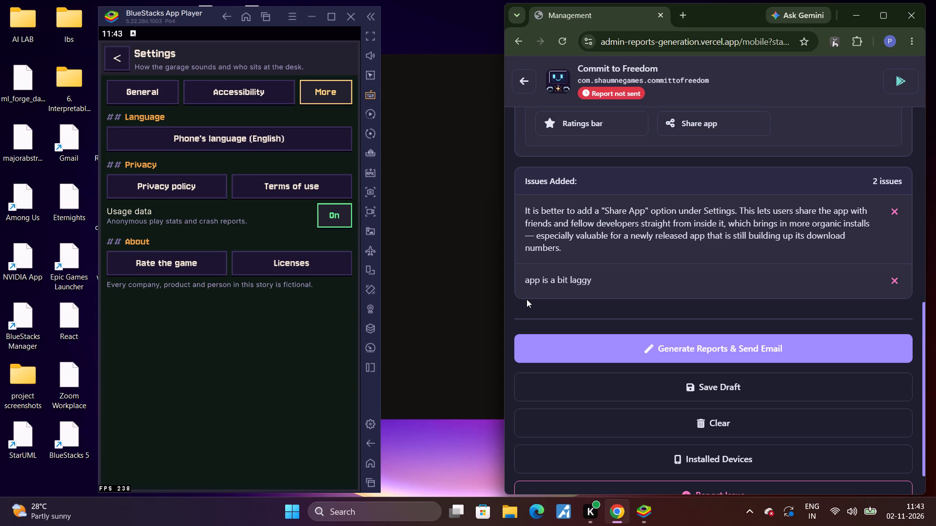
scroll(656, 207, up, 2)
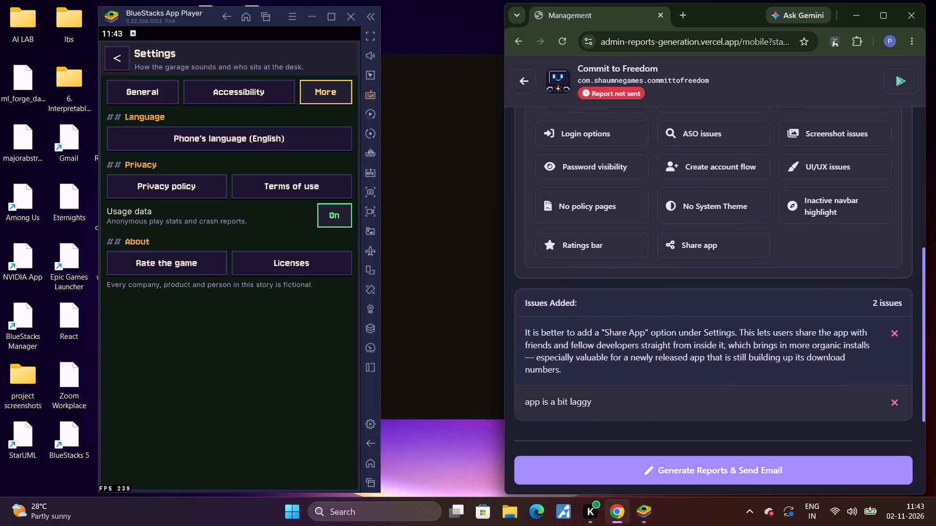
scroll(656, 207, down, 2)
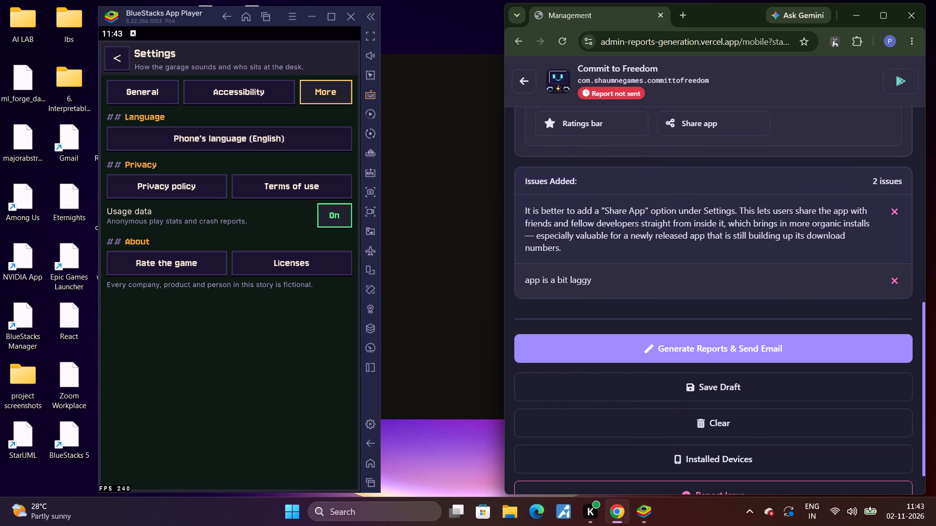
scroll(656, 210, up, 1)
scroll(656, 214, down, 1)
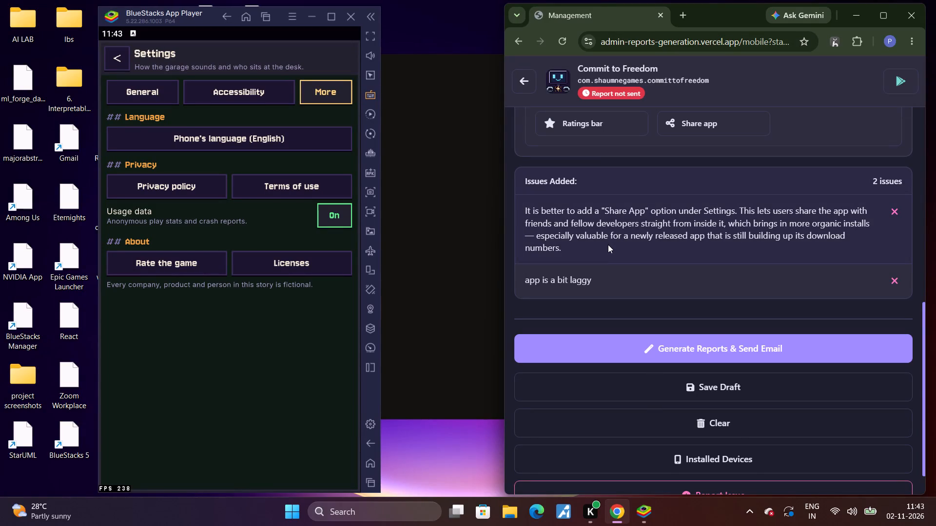
Leave the game's settings, look through the Store's Upgrades, Support and Gear sections, and return to the room.
click(111, 55)
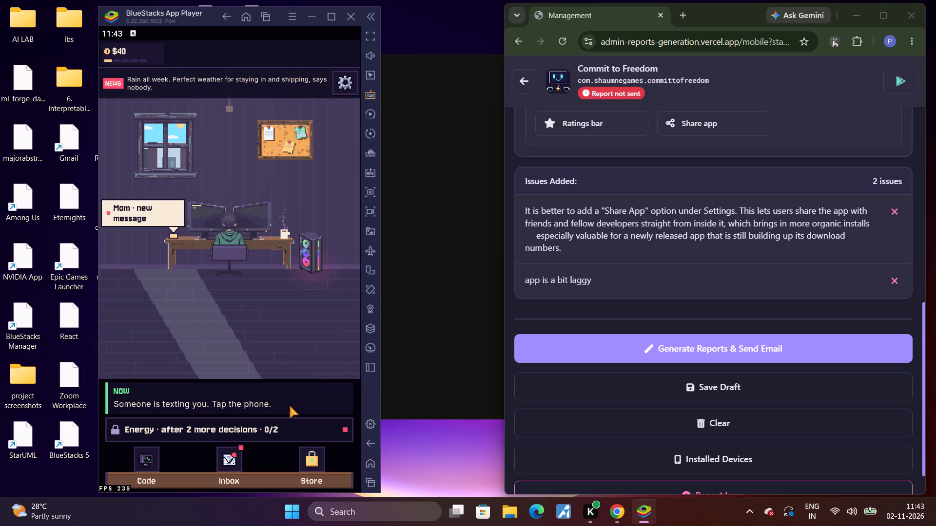
click(309, 458)
click(166, 242)
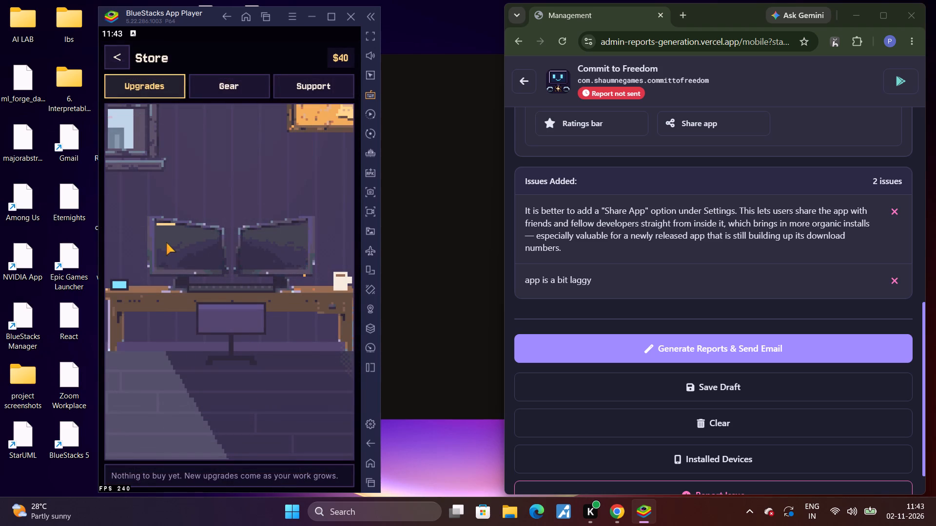
double_click(166, 242)
click(303, 90)
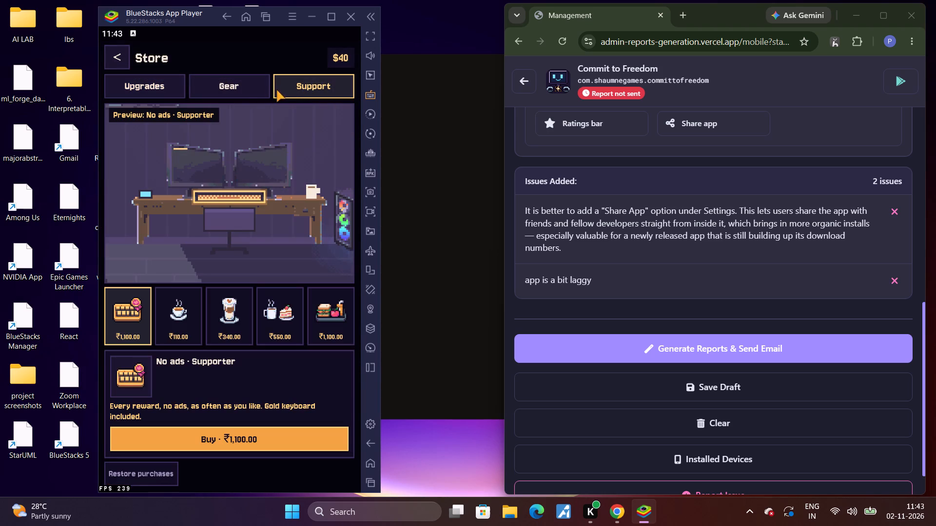
click(244, 81)
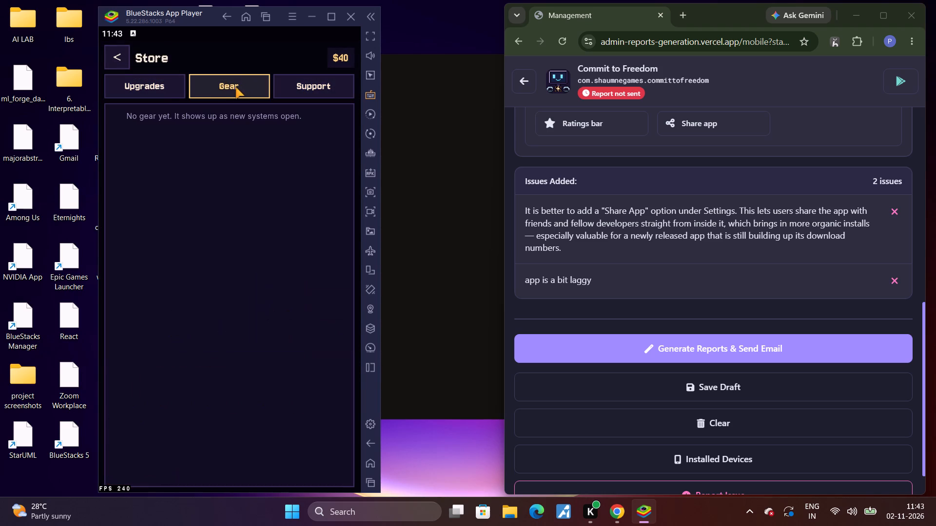
click(164, 88)
click(118, 58)
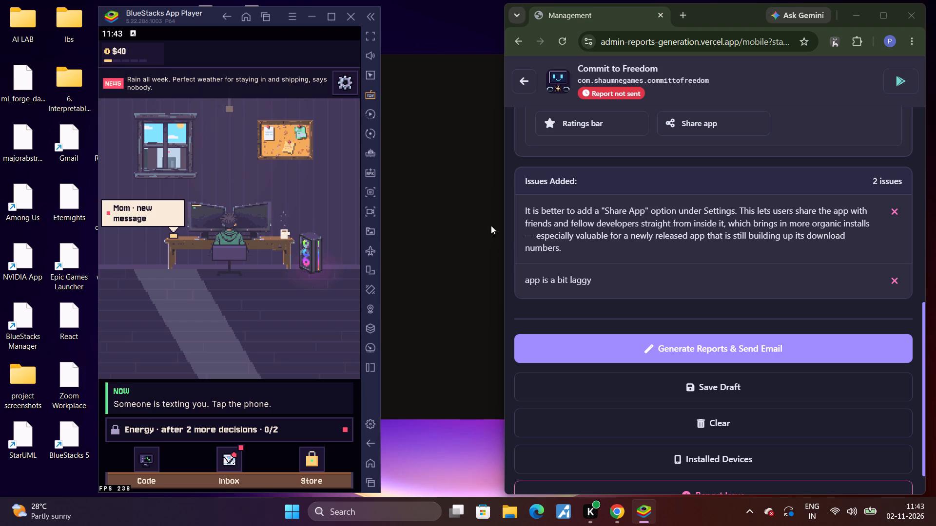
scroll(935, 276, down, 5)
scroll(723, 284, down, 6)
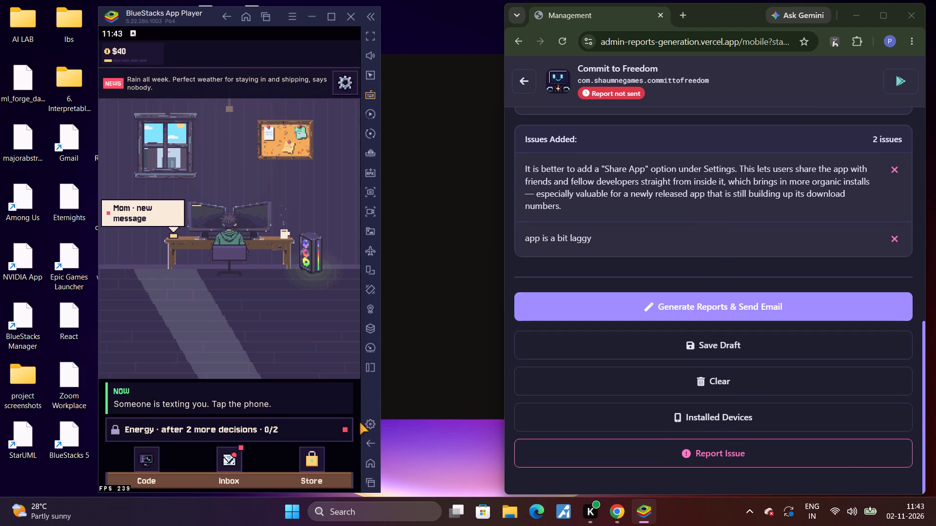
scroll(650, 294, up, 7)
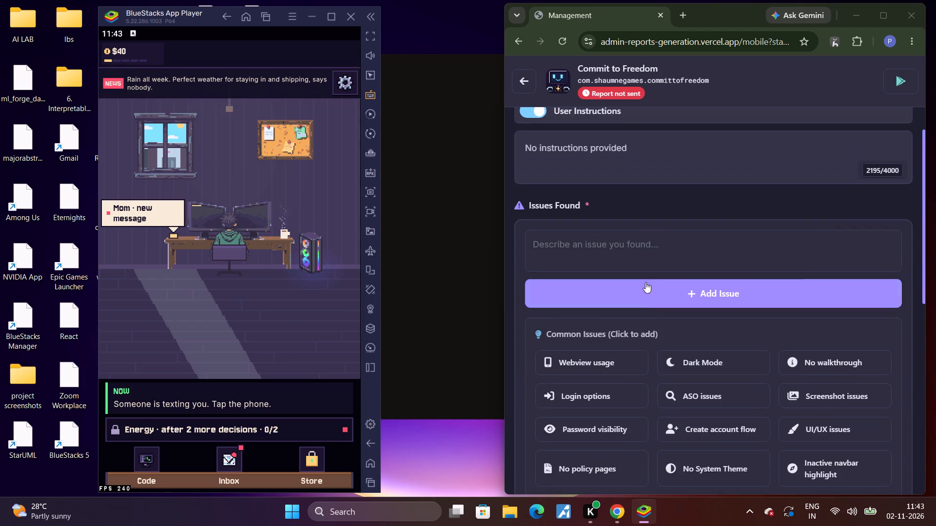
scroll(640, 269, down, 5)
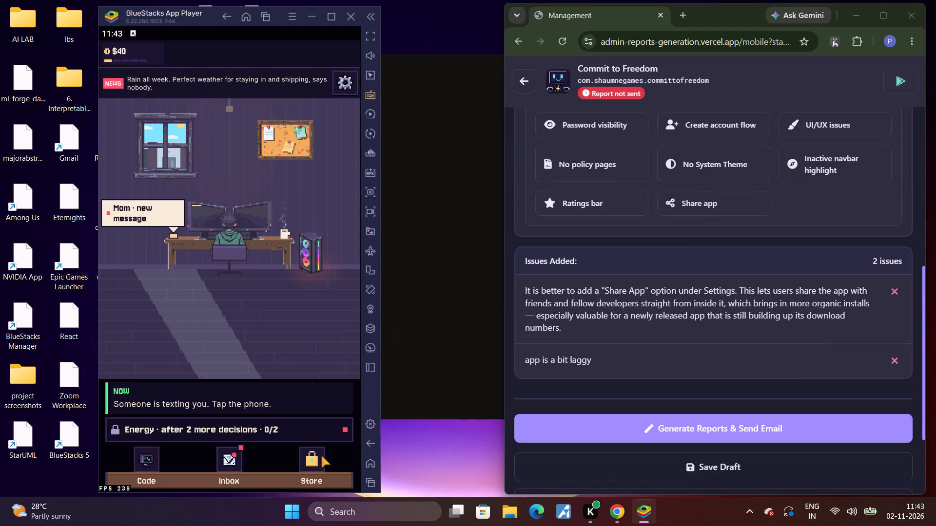
Reopen the game's Store on its Upgrades section.
click(320, 456)
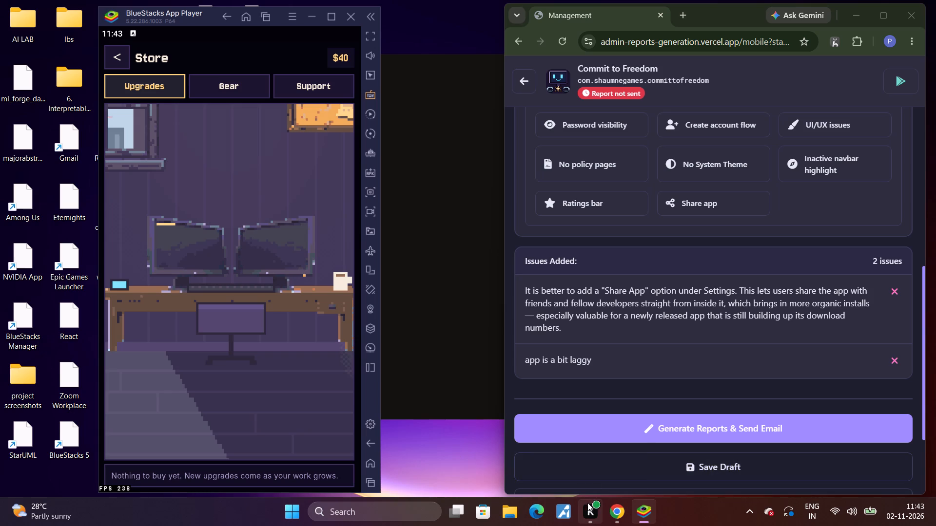
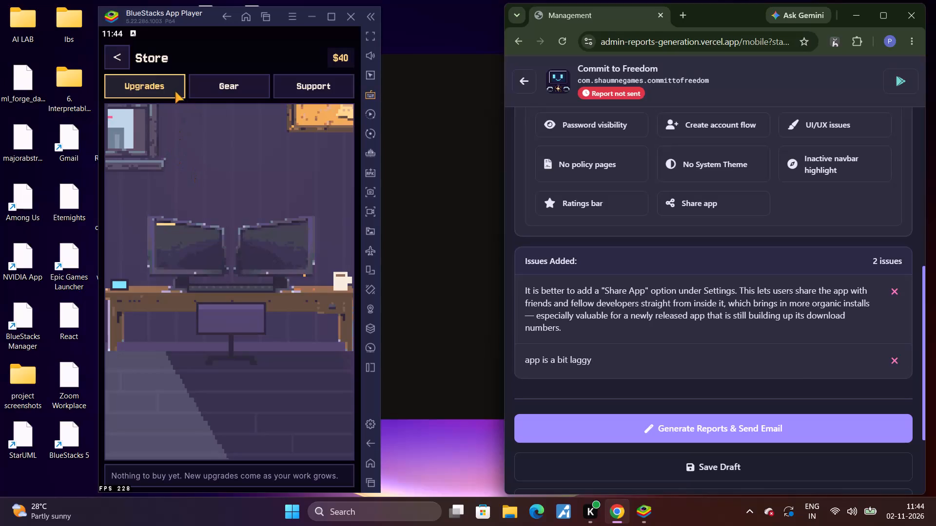
Leave the game's Store, look at the Code screen, and return to the room.
click(119, 52)
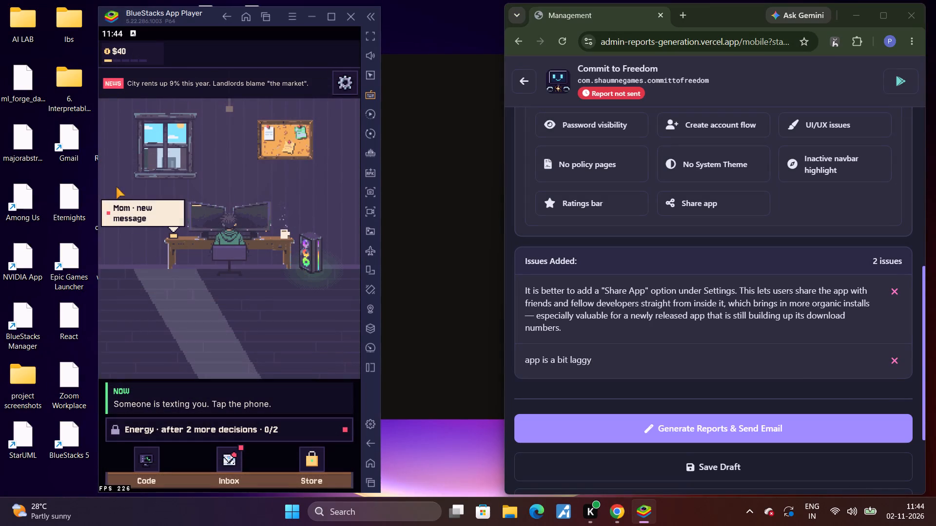
click(151, 459)
click(206, 459)
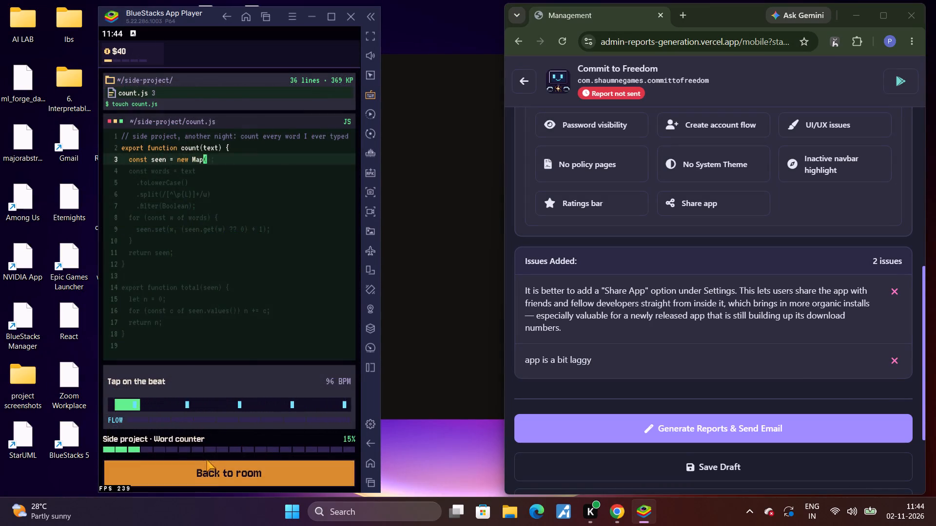
Back up the game through Cloud save in its settings and return to the settings page.
click(346, 80)
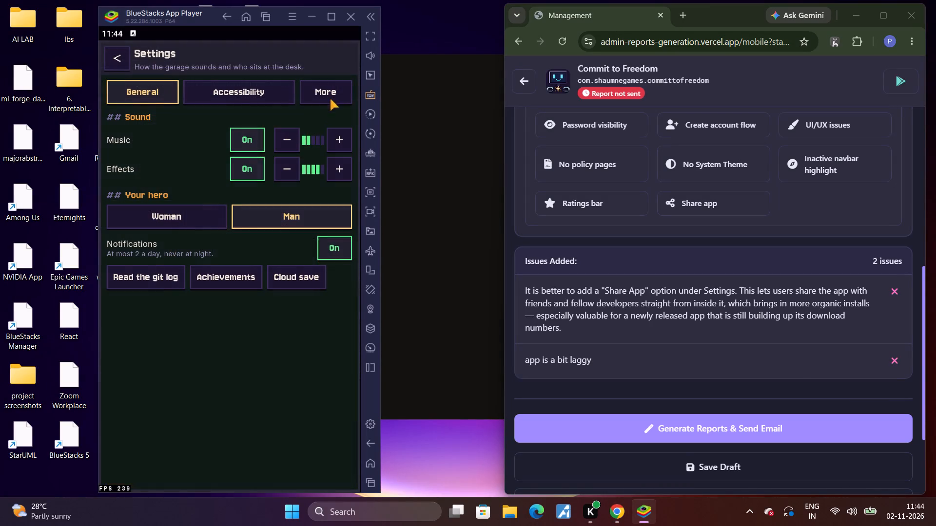
click(290, 281)
click(320, 288)
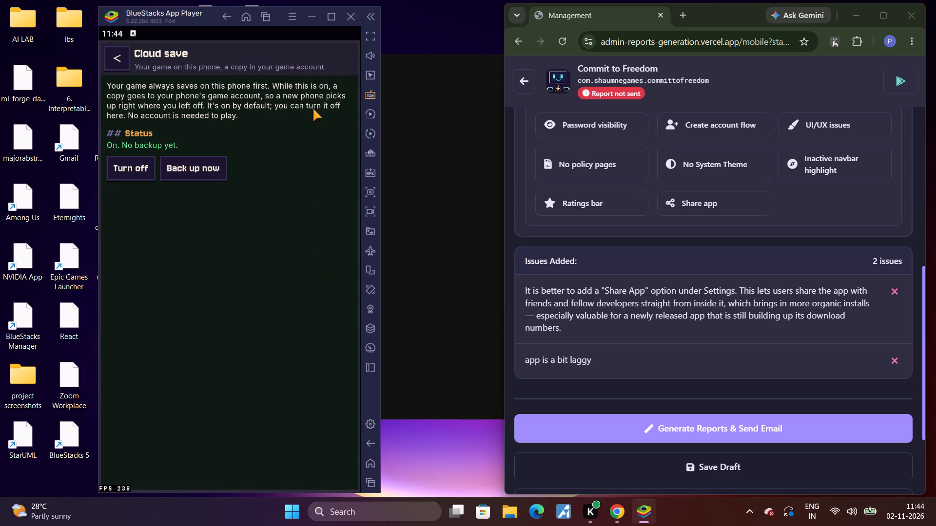
click(188, 172)
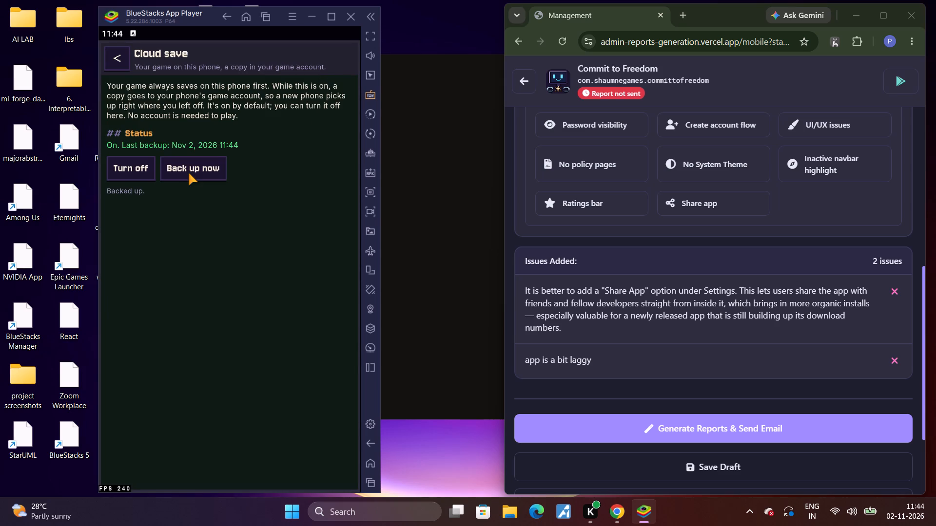
click(121, 62)
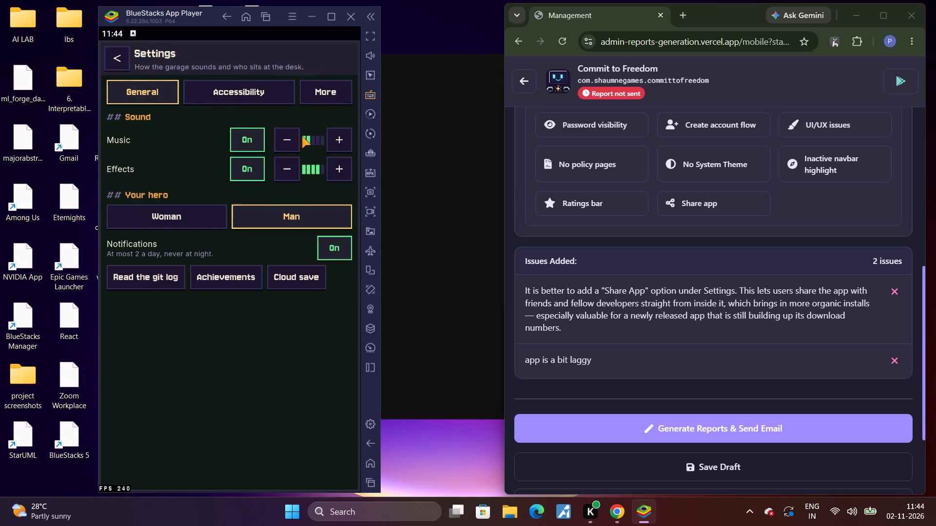
Test the Rate the game and Privacy policy links in the More section of the game's settings.
click(319, 87)
click(200, 266)
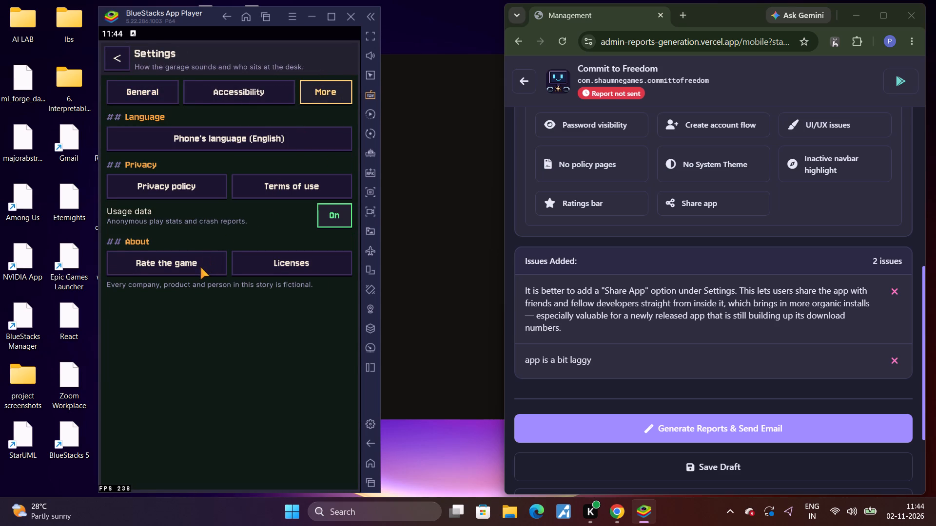
click(366, 448)
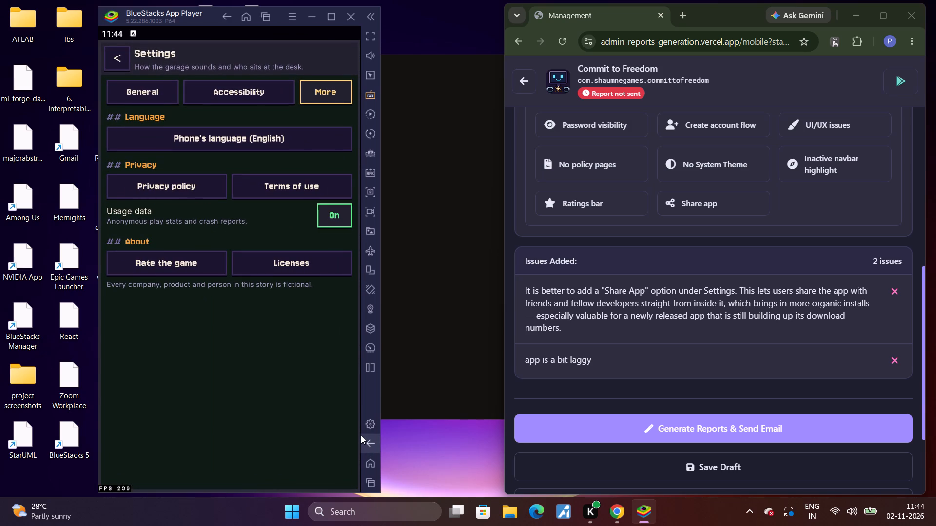
scroll(698, 431, up, 9)
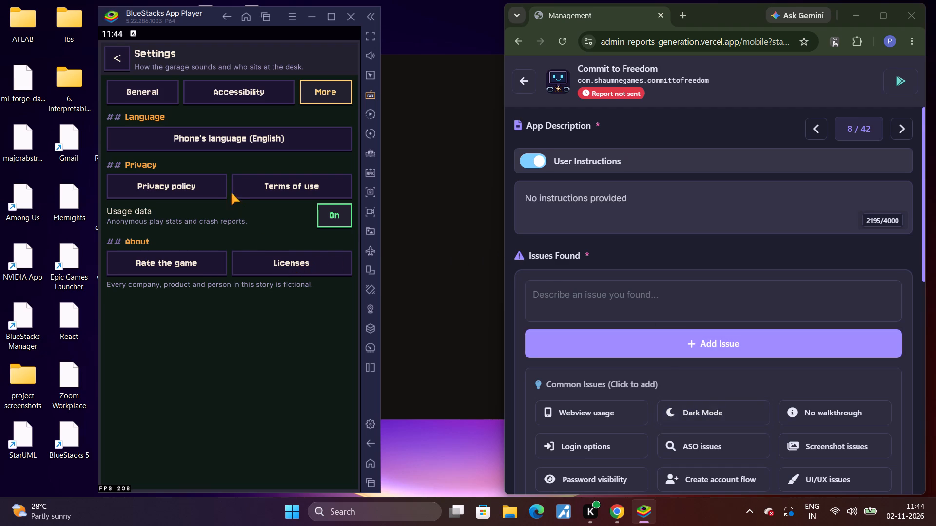
click(206, 197)
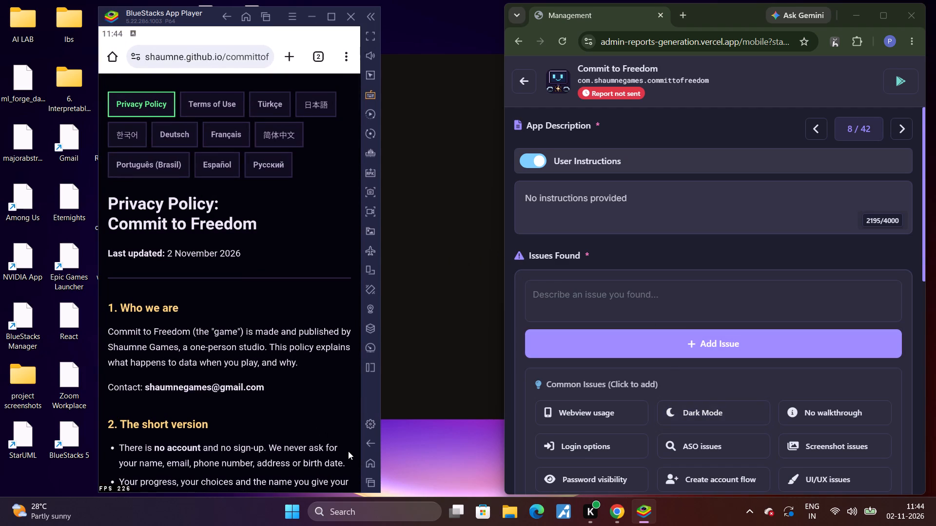
click(367, 441)
Add the custom issue "implement in app privacy policy rather than redirecting to website" to the Commit to Freedom report.
click(584, 302)
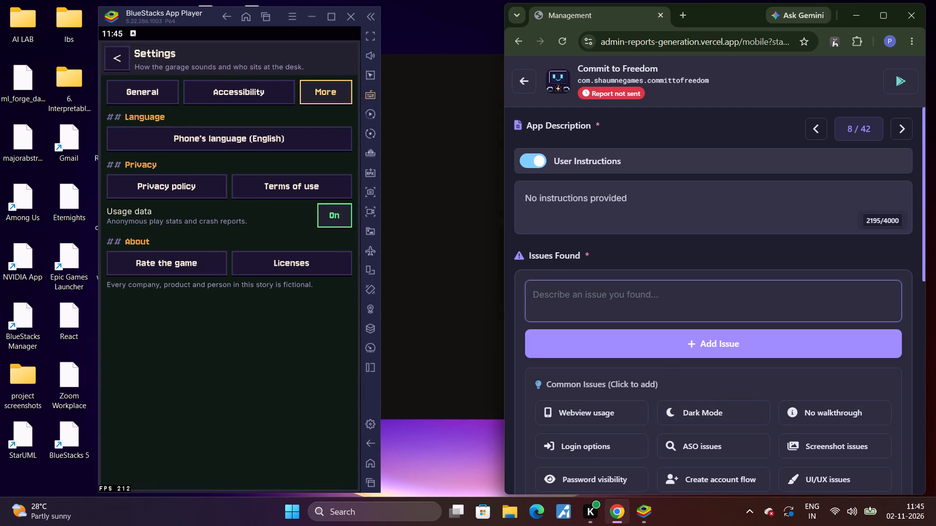
text(implement in app privacy policy rathe)
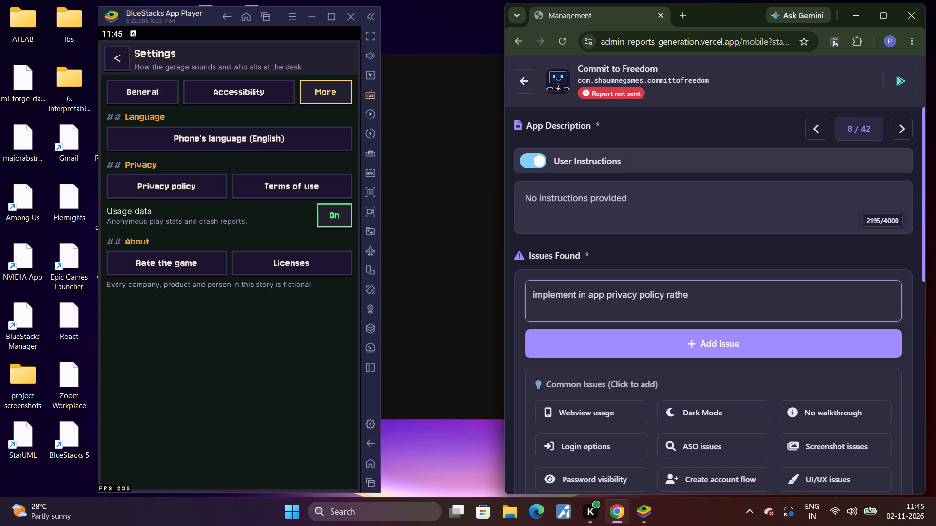
text(r than redirecting to website)
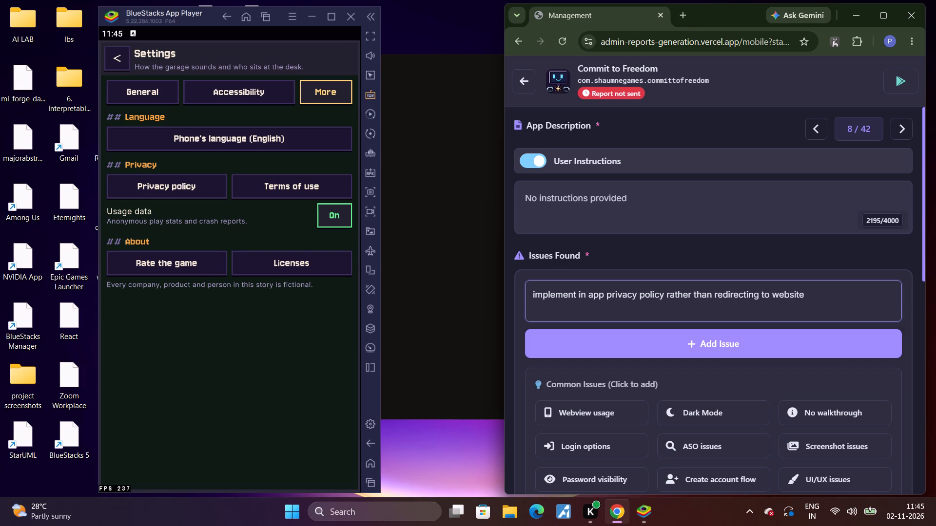
click(707, 346)
Generate and email the Commit to Freedom report, and advance to the next app, LinkPoint.
scroll(693, 295, down, 8)
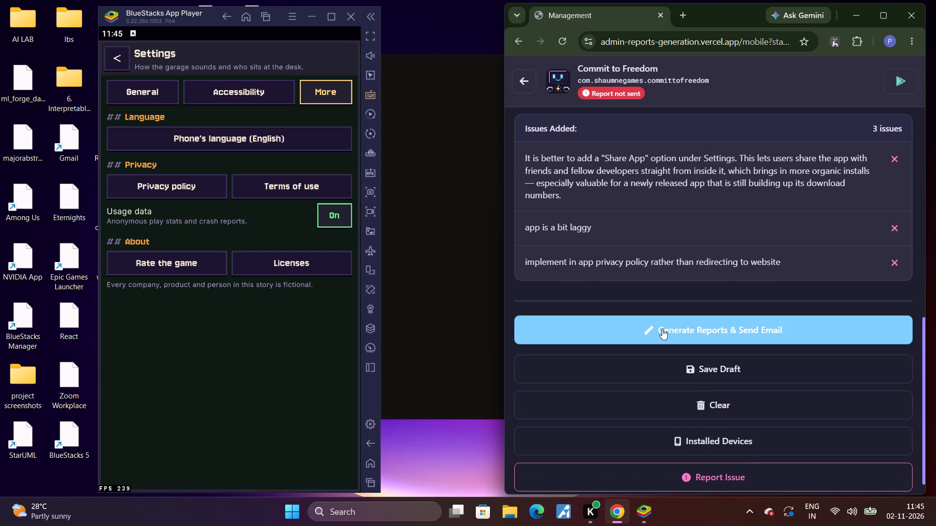
click(662, 329)
scroll(662, 329, up, 9)
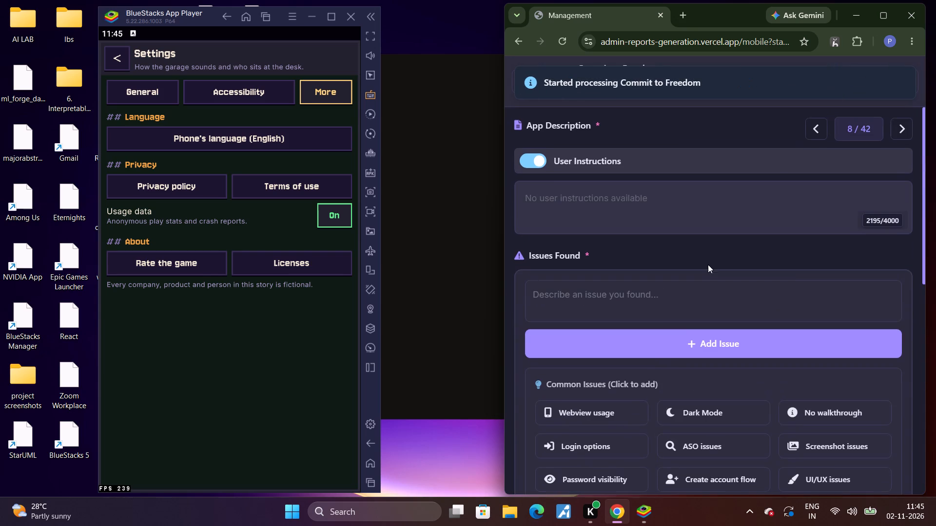
click(897, 137)
Switch to Google Play in BlueStacks and uninstall Commit to Freedom.
click(365, 478)
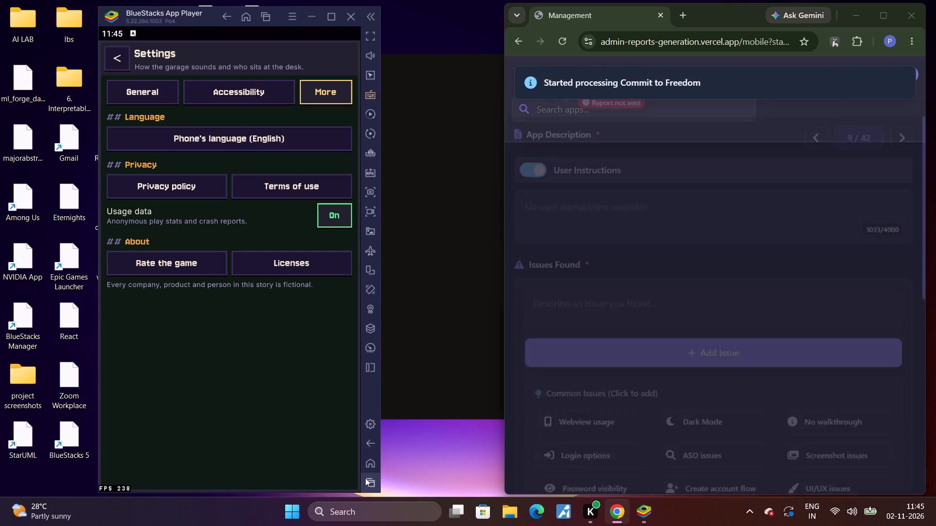
click(221, 268)
click(340, 88)
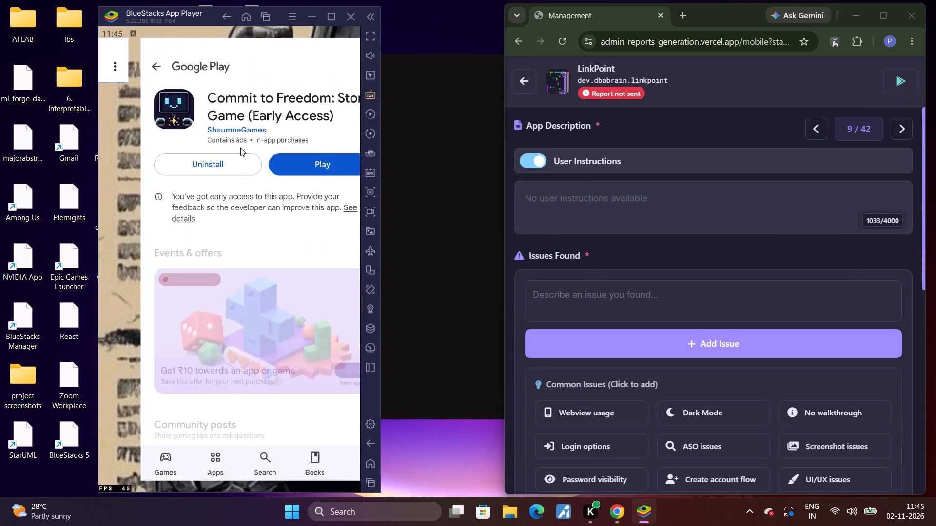
click(153, 160)
click(318, 279)
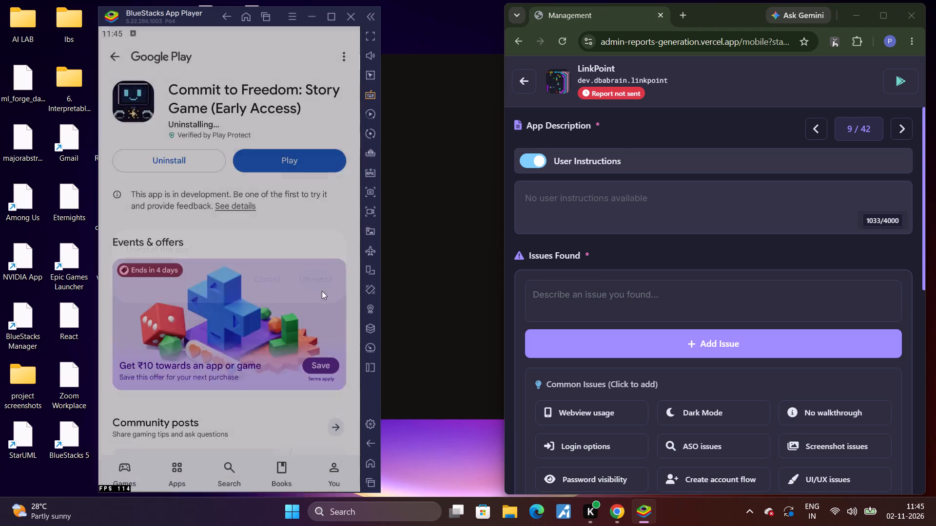
Advance the feedback page in BlueStacks to LinkPoint, open its Google Play listing, and install it.
click(369, 483)
click(274, 234)
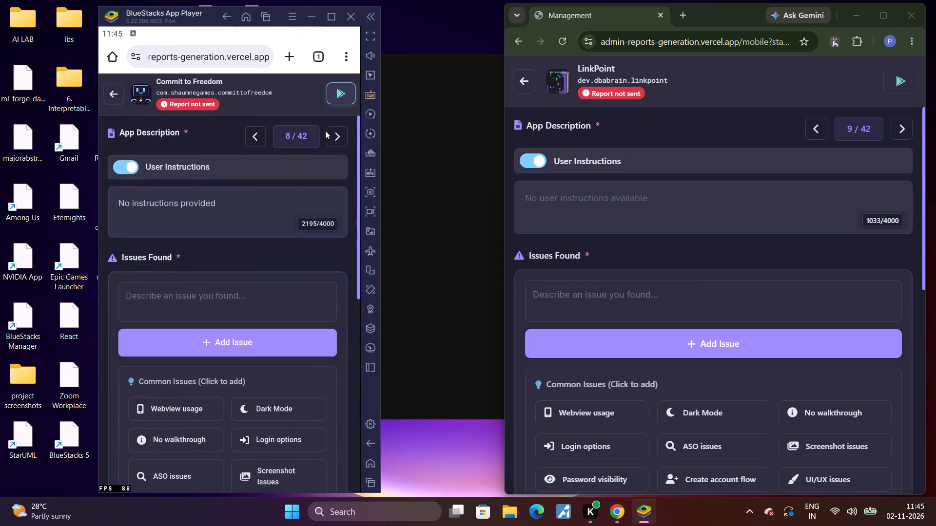
click(327, 130)
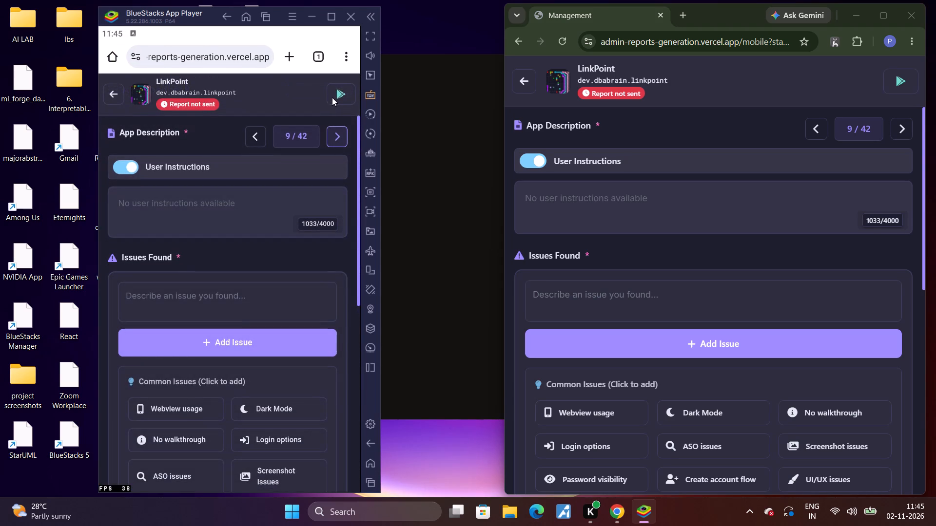
click(332, 97)
click(224, 284)
Review LinkPoint's store description and screenshots, and add the No walkthrough and Screenshot issues common issues to its report.
drag(230, 306, 225, 294)
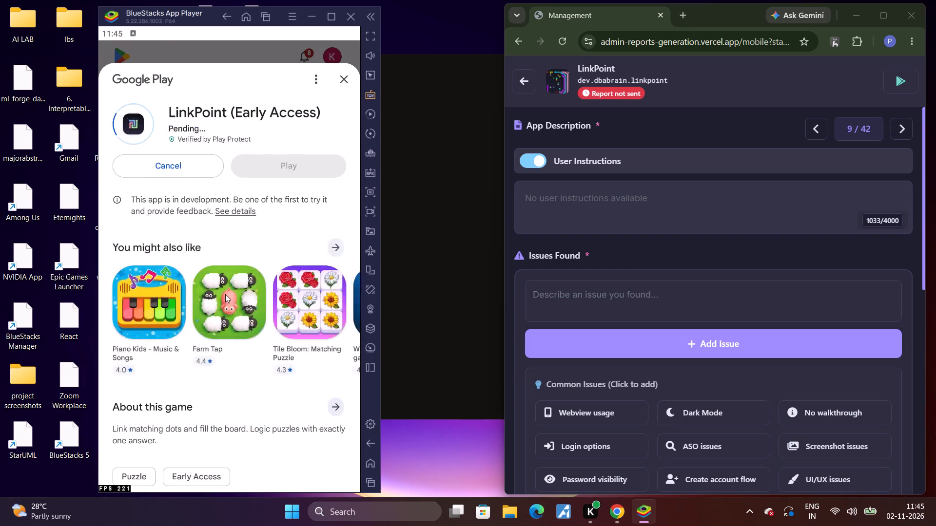
drag(225, 294, 225, 161)
drag(230, 142, 248, 246)
click(217, 322)
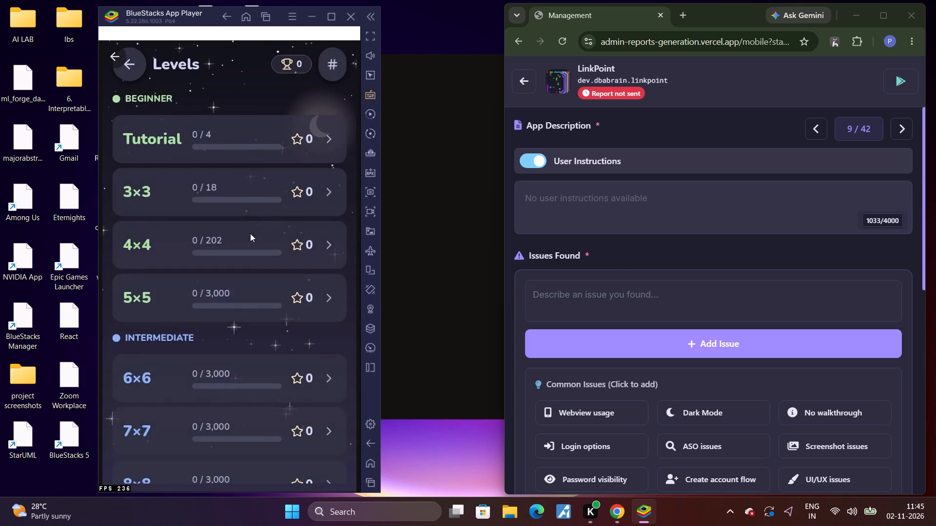
drag(244, 157, 331, 428)
click(809, 402)
click(801, 438)
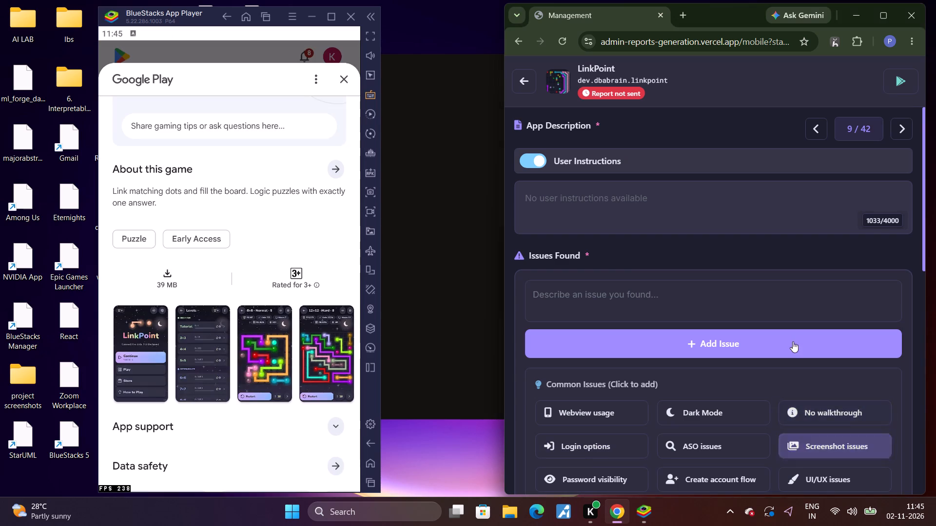
scroll(793, 293, down, 6)
Launch LinkPoint from its Google Play listing.
drag(202, 182, 194, 338)
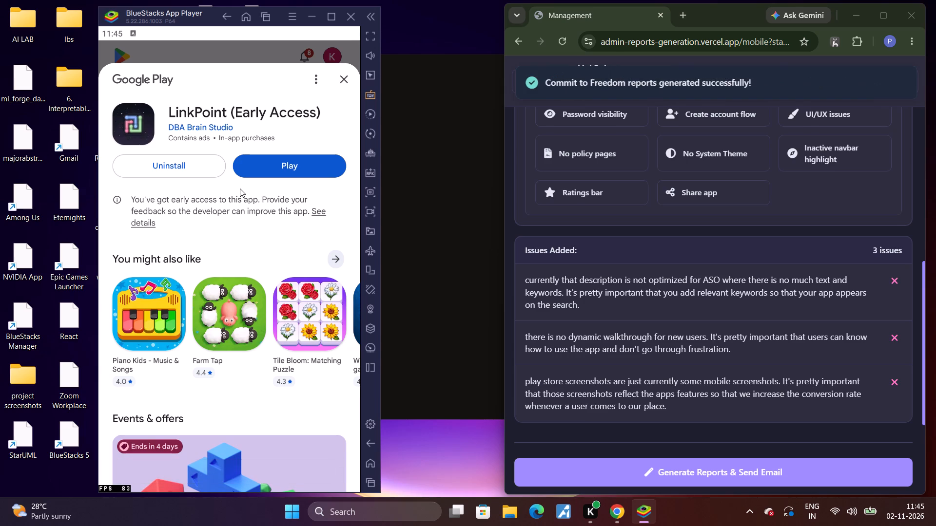
click(253, 173)
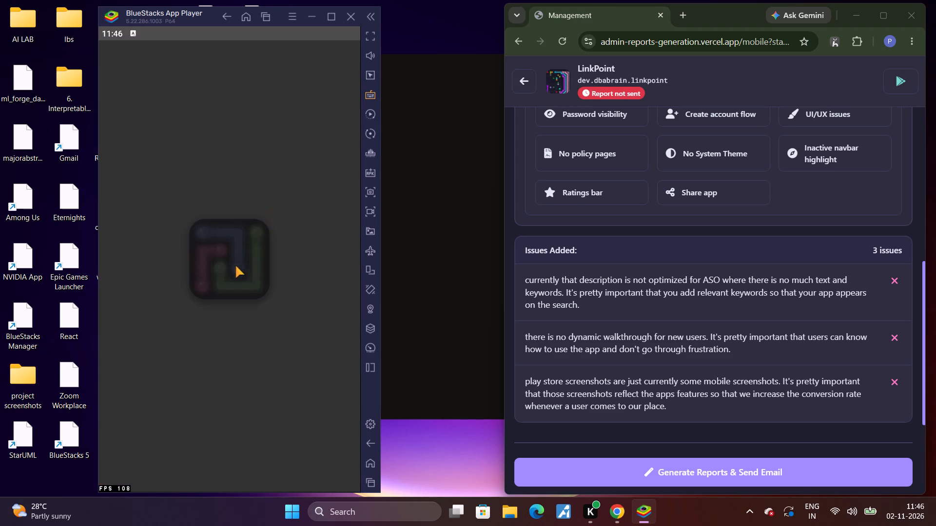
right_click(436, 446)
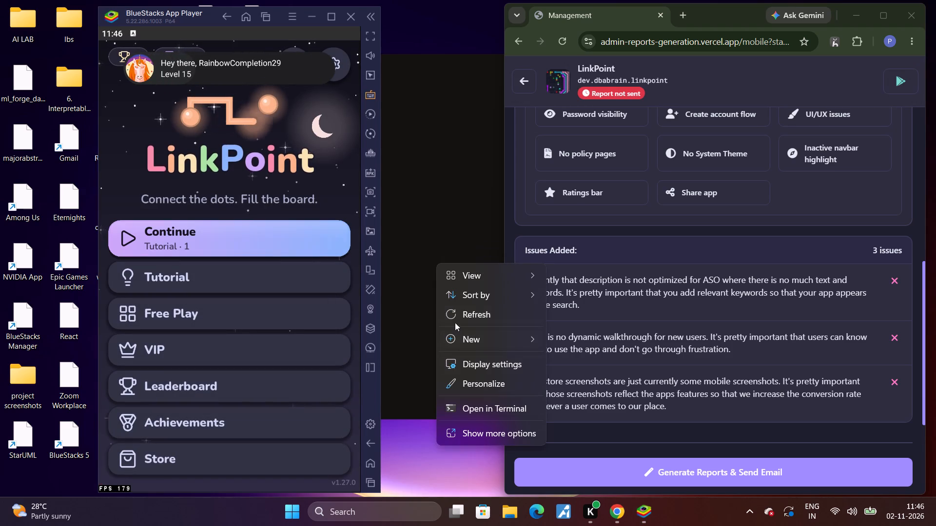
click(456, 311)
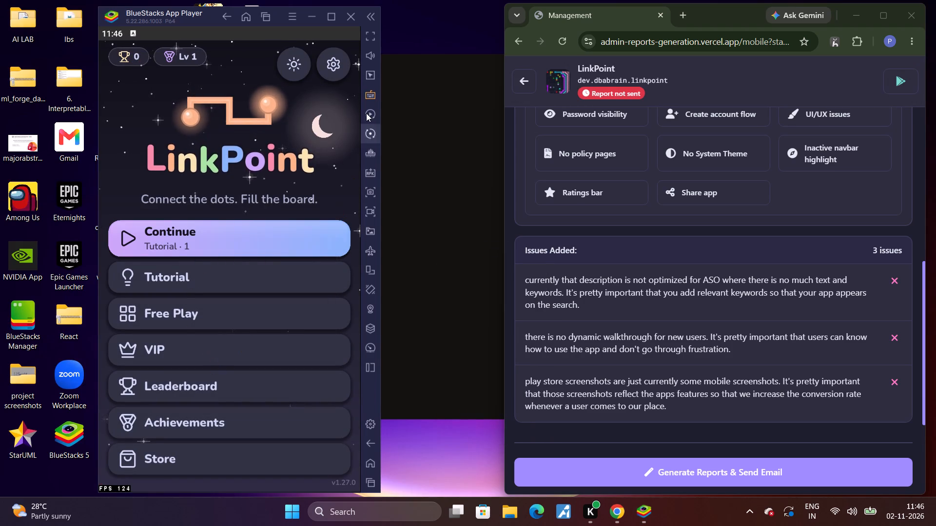
Play LinkPoint's Tutorial 1 level by linking the A, B and C pairs, and continue to Tutorial 2.
click(222, 227)
drag(144, 197, 357, 195)
drag(137, 272, 390, 287)
drag(155, 366, 245, 372)
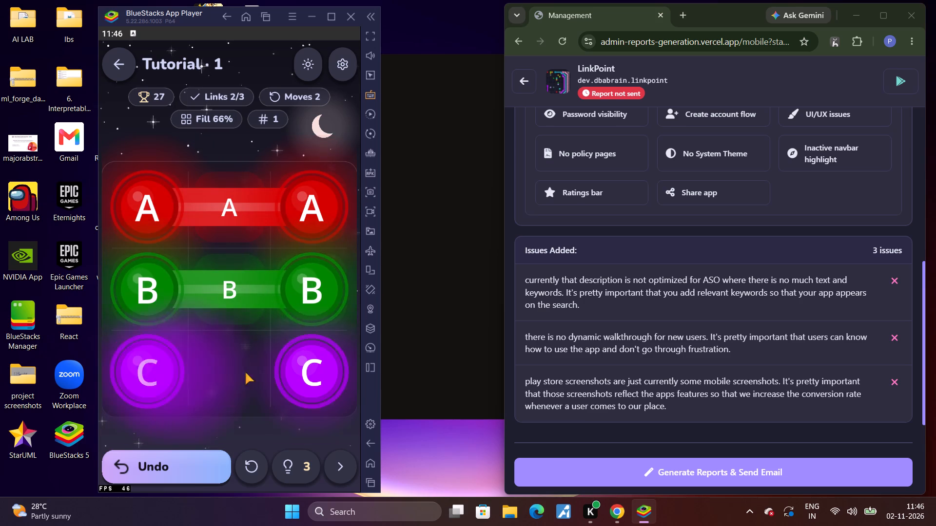
drag(245, 372, 310, 372)
click(224, 327)
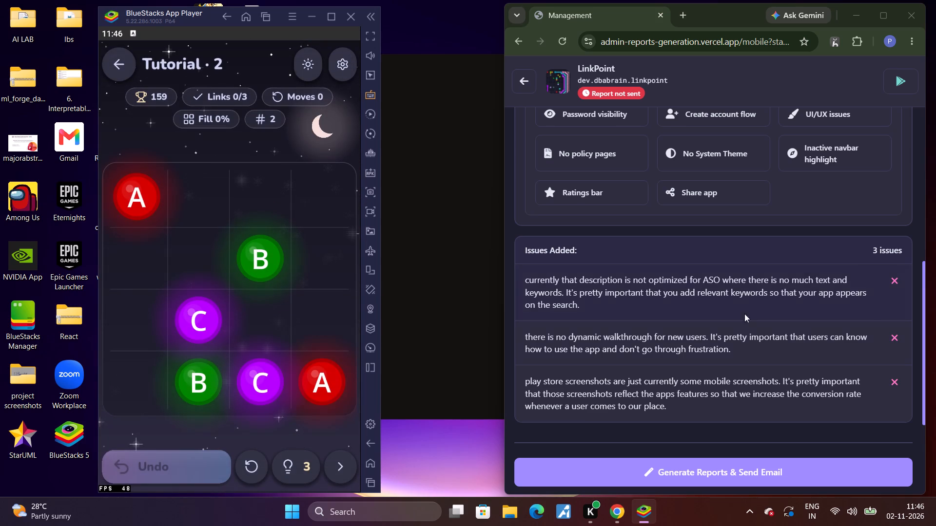
Generate and email the LinkPoint report, and advance to the next app, Podomoro.
click(622, 467)
scroll(621, 465, up, 8)
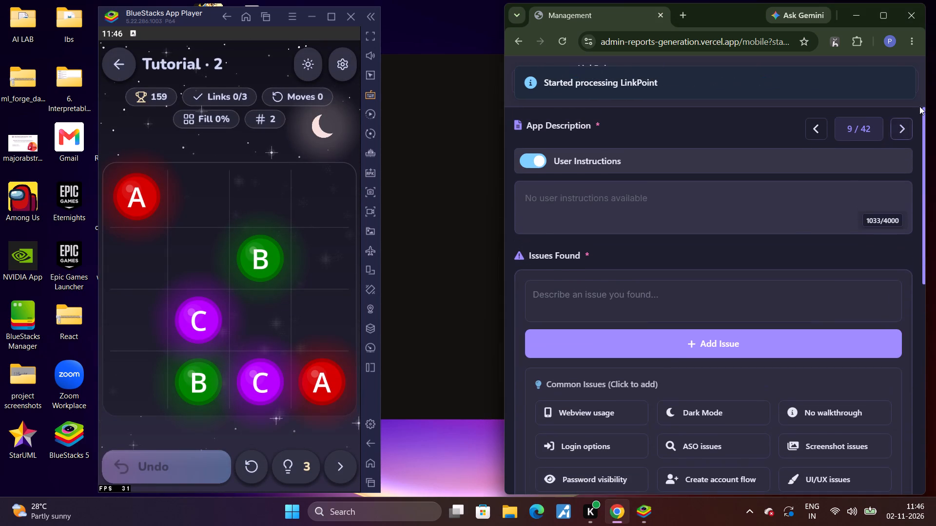
click(903, 125)
Return to Google Play in BlueStacks and uninstall LinkPoint.
click(366, 472)
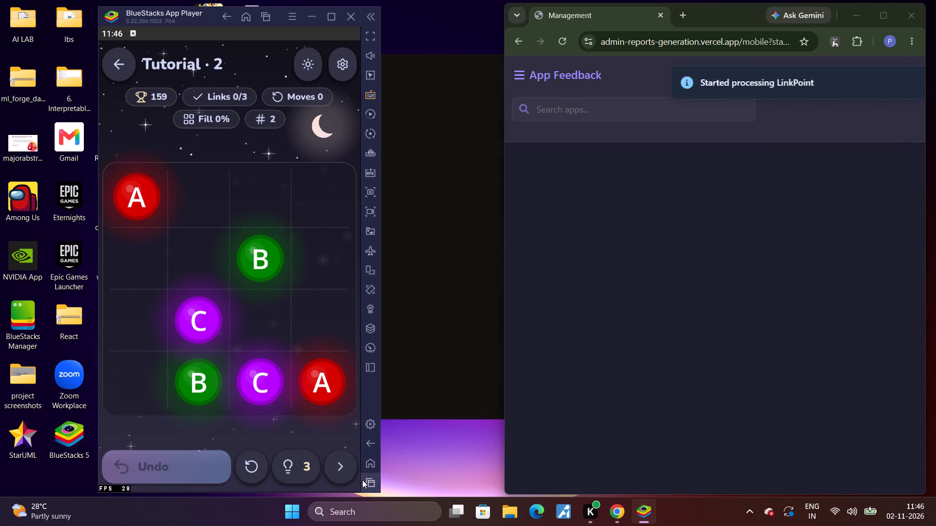
click(362, 481)
click(214, 273)
click(169, 165)
click(307, 276)
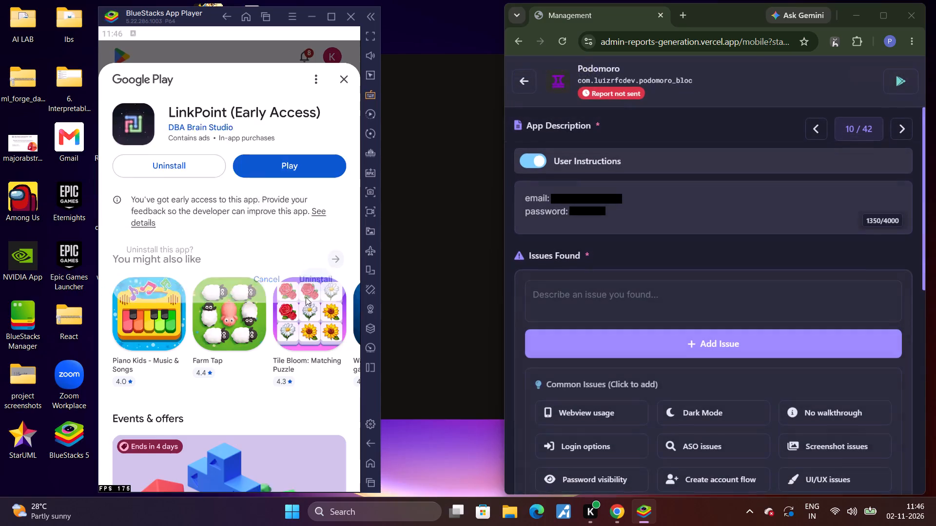
Advance the feedback page in BlueStacks to Podomoro and open its Google Play listing.
click(368, 481)
click(260, 236)
click(338, 134)
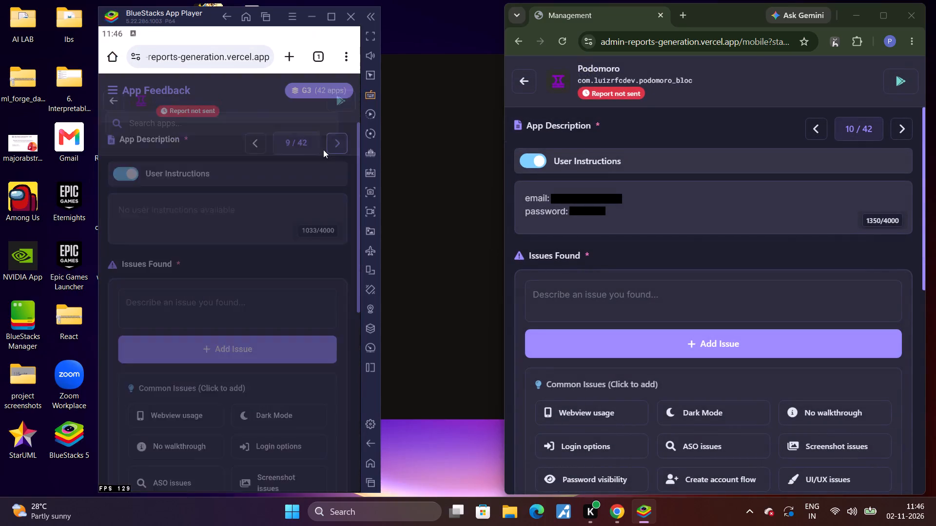
click(323, 94)
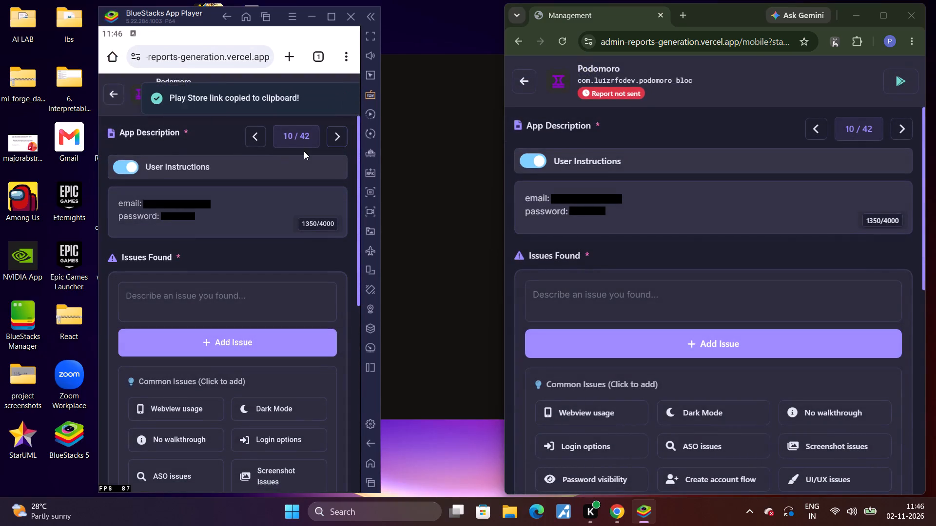
click(354, 96)
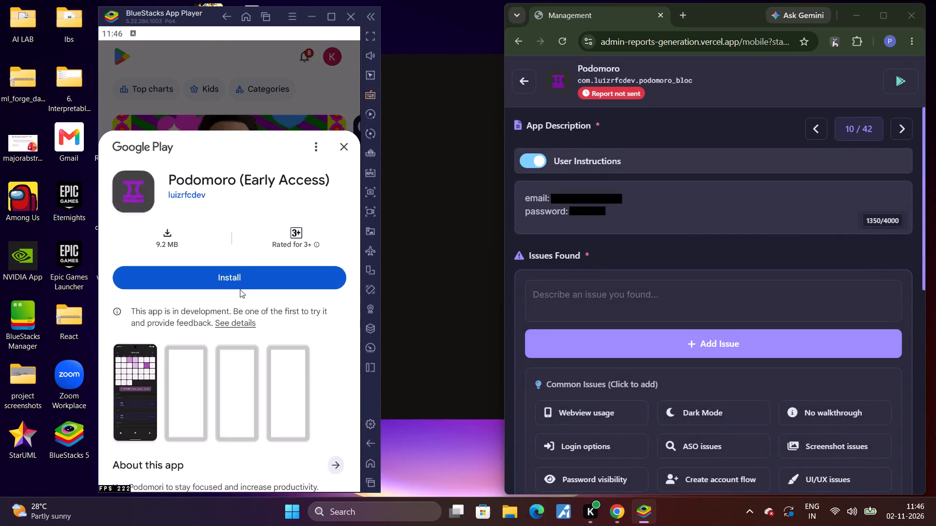
Install Podomoro from its Google Play listing in BlueStacks.
click(242, 283)
Delete the copied Podomoro Google Play link from the Windows clipboard history.
key(super+v)
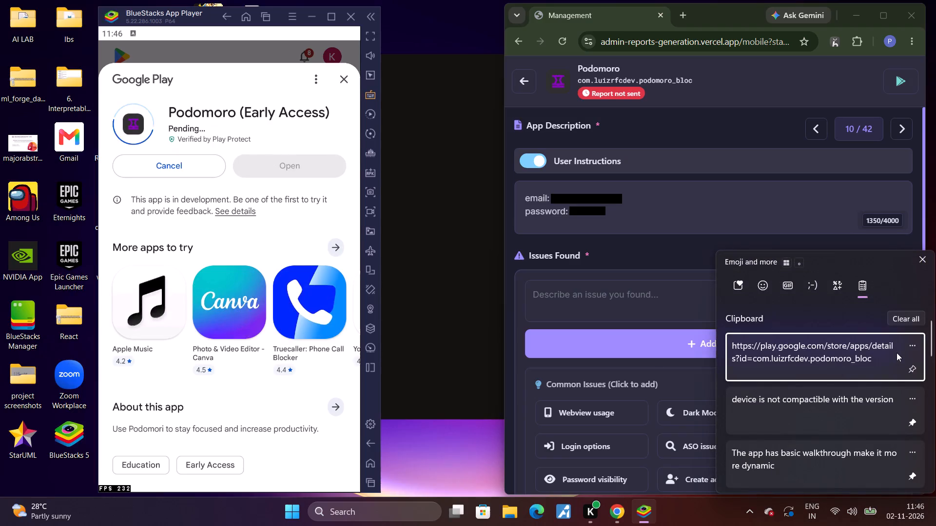
click(905, 348)
click(902, 353)
click(924, 261)
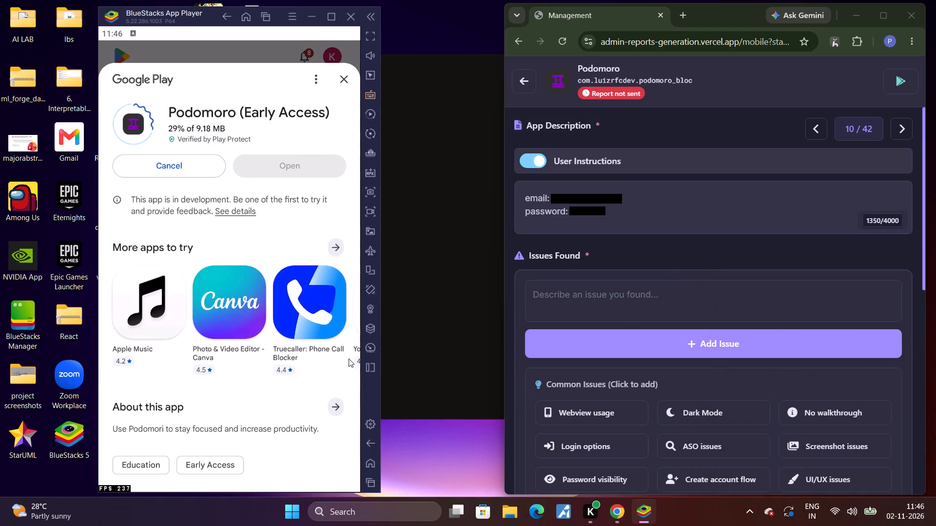
Look over Podomoro's Google Play listing and its store screenshots.
drag(267, 397, 265, 327)
click(269, 283)
click(212, 243)
Add the no-walkthrough issue and the saved clipboard issue about a confirm/cancel message before logging out to Podomoro's report.
click(817, 398)
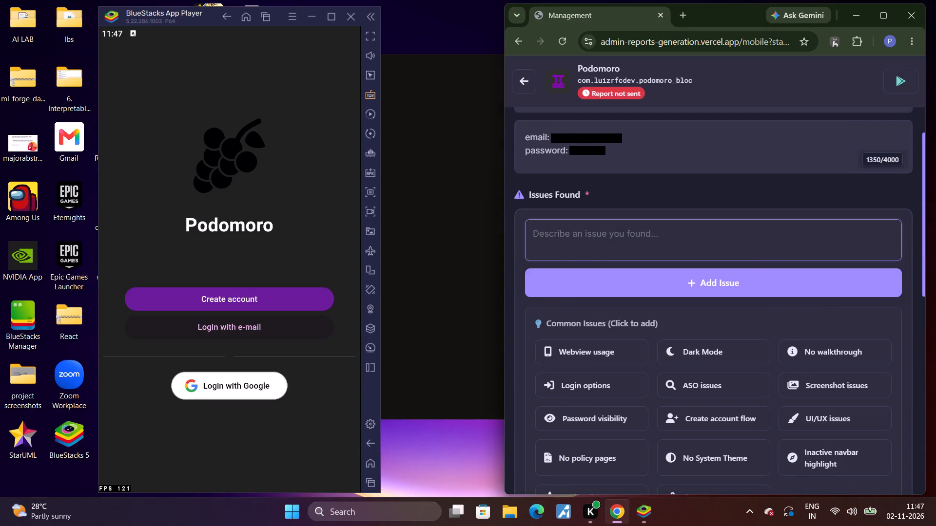
key(super+v)
scroll(618, 400, down, 20)
scroll(618, 400, down, 1)
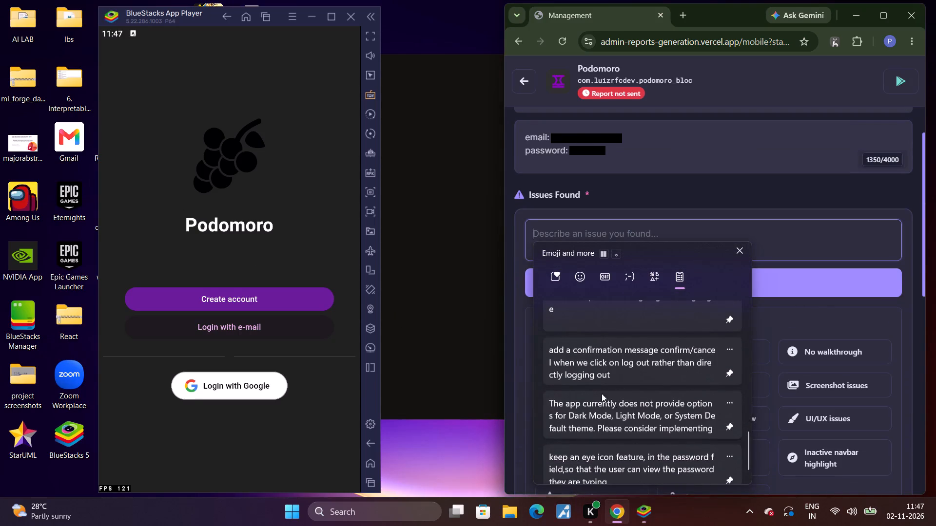
click(592, 356)
key(ctrl+v)
click(600, 289)
Generate and email the Podomoro report, and advance to the next app, Selfistan.
scroll(601, 289, down, 10)
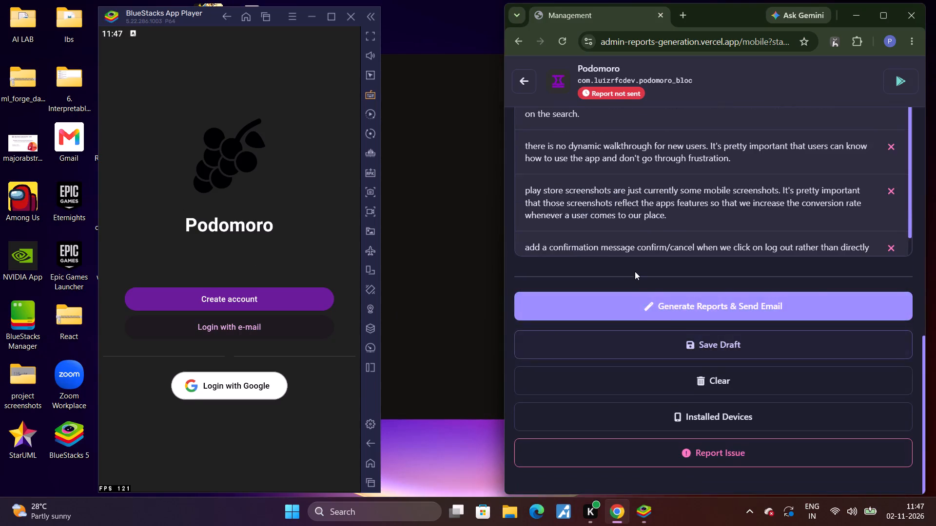
scroll(628, 275, up, 2)
click(658, 428)
scroll(657, 429, up, 8)
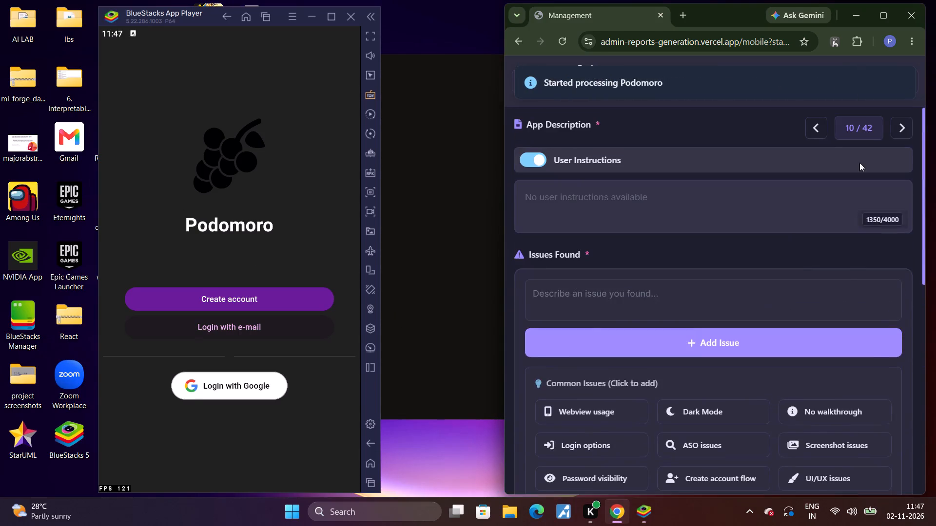
click(905, 124)
Return to Google Play in BlueStacks and uninstall Podomoro.
click(371, 482)
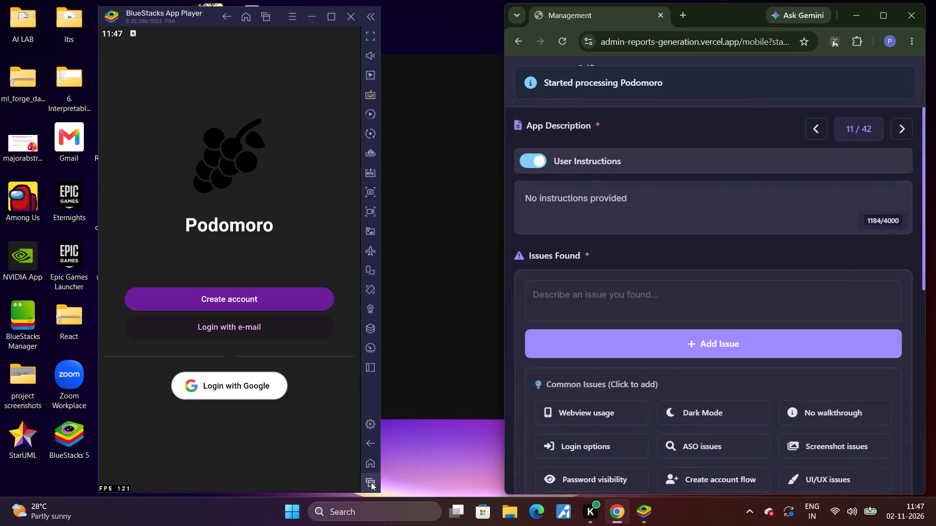
click(276, 242)
click(173, 164)
click(312, 271)
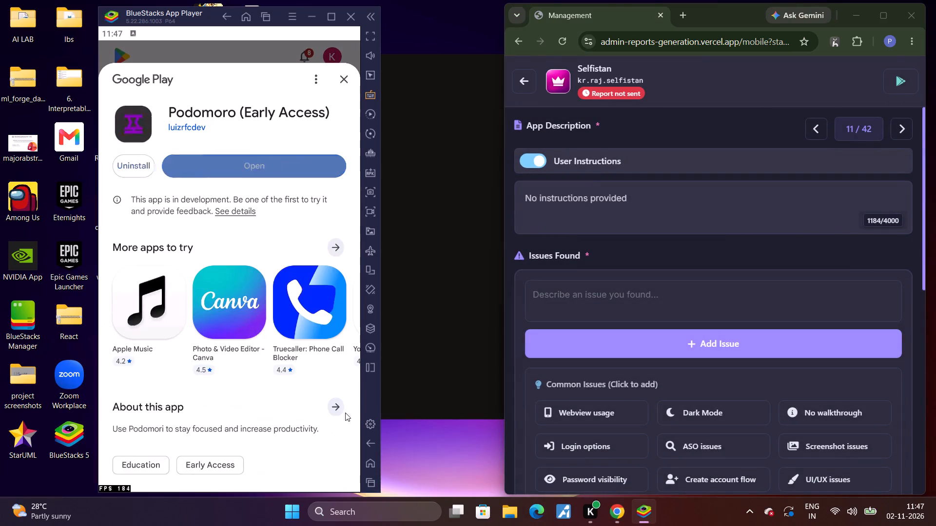
Advance the feedback page in BlueStacks to Selfistan, open its Google Play listing and install it.
click(369, 479)
click(233, 269)
click(334, 125)
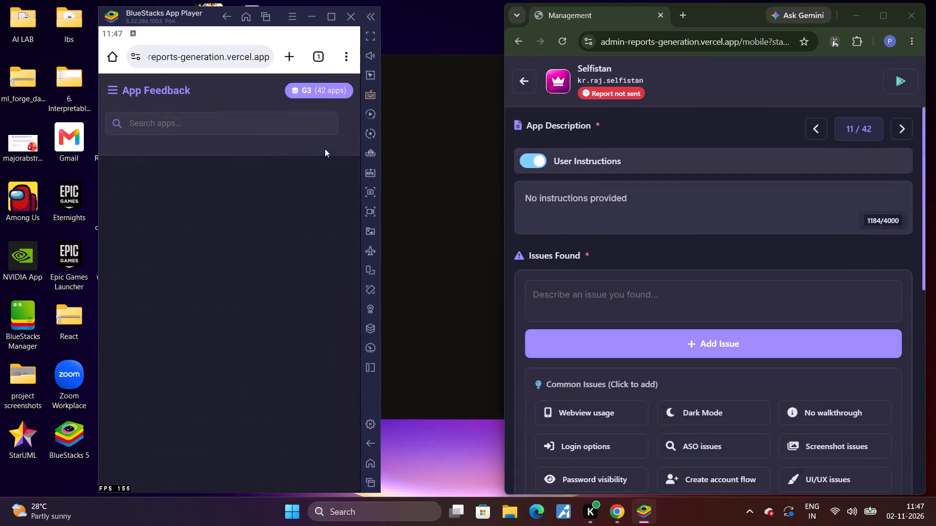
click(334, 95)
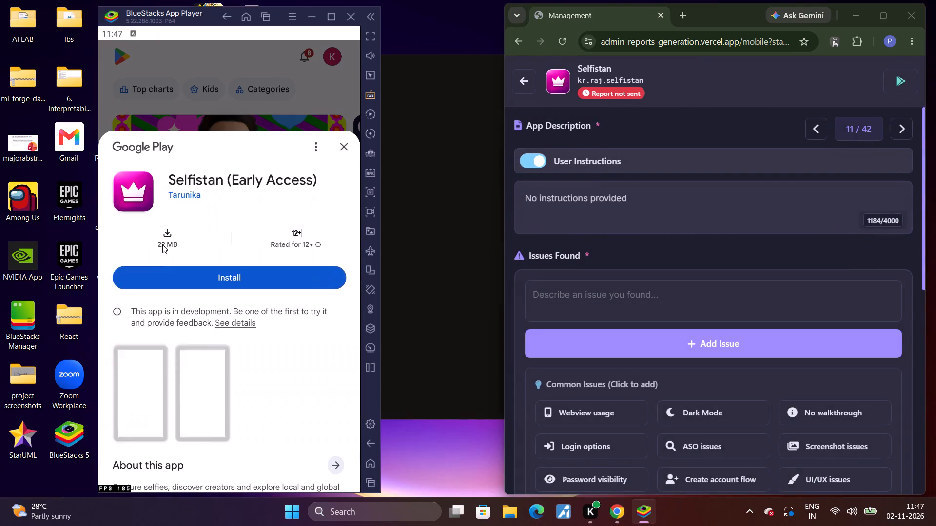
click(156, 269)
Add the No walkthrough and Screenshot issues to Selfistan's report on the Chrome feedback page.
click(841, 410)
click(785, 433)
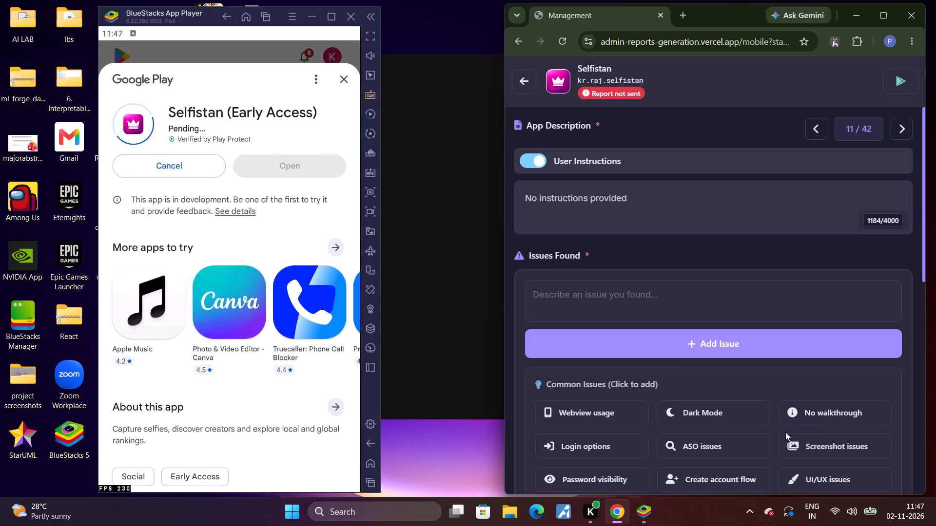
click(789, 437)
scroll(785, 347, down, 7)
Examine Selfistan's Google Play description and store screenshots in BlueStacks, and return to the listing.
drag(241, 402, 223, 320)
click(233, 255)
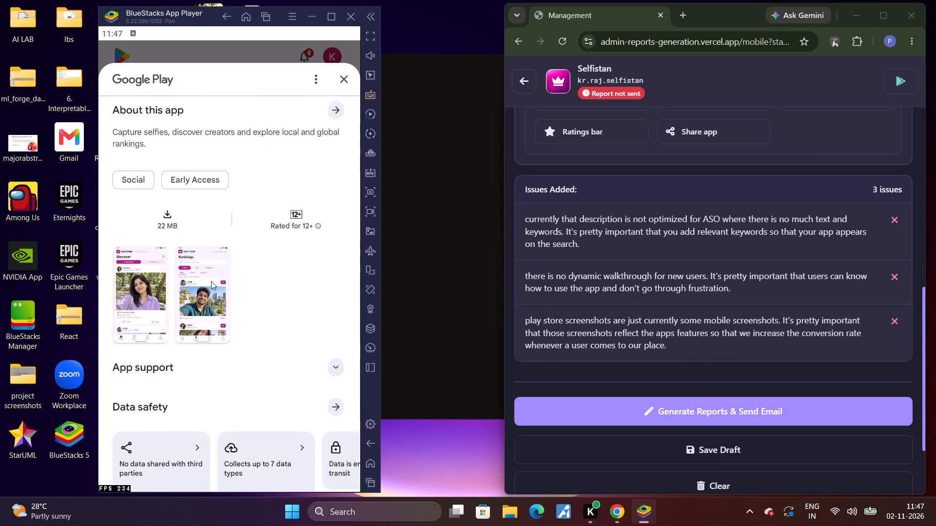
click(211, 281)
drag(255, 170, 290, 317)
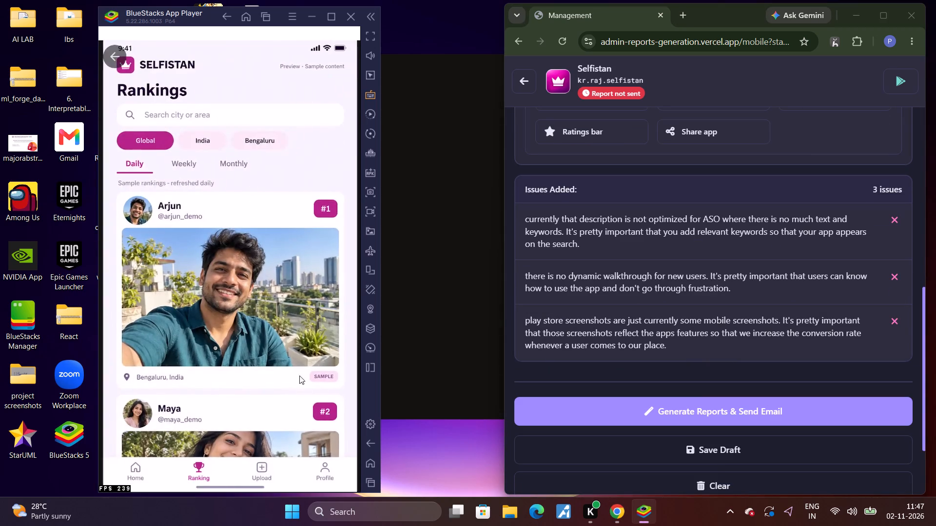
drag(272, 165, 290, 380)
drag(274, 246, 273, 411)
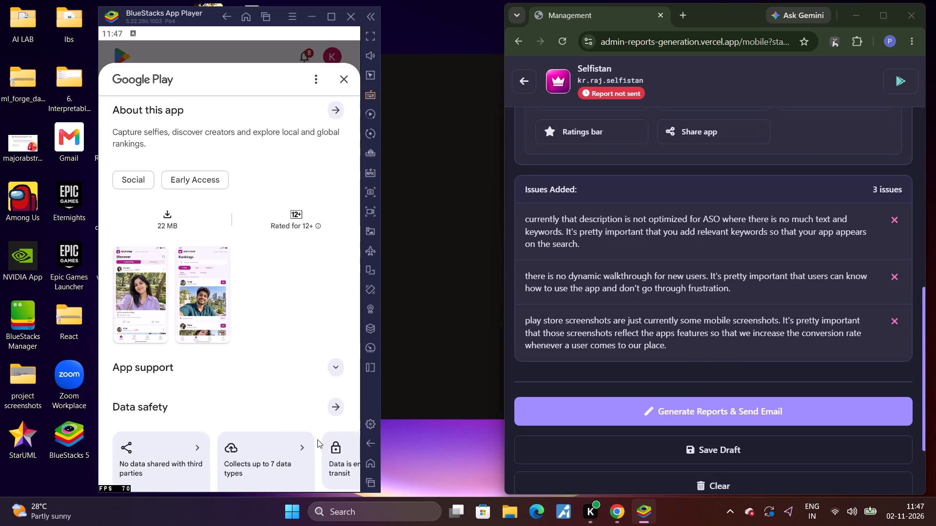
drag(269, 232, 279, 409)
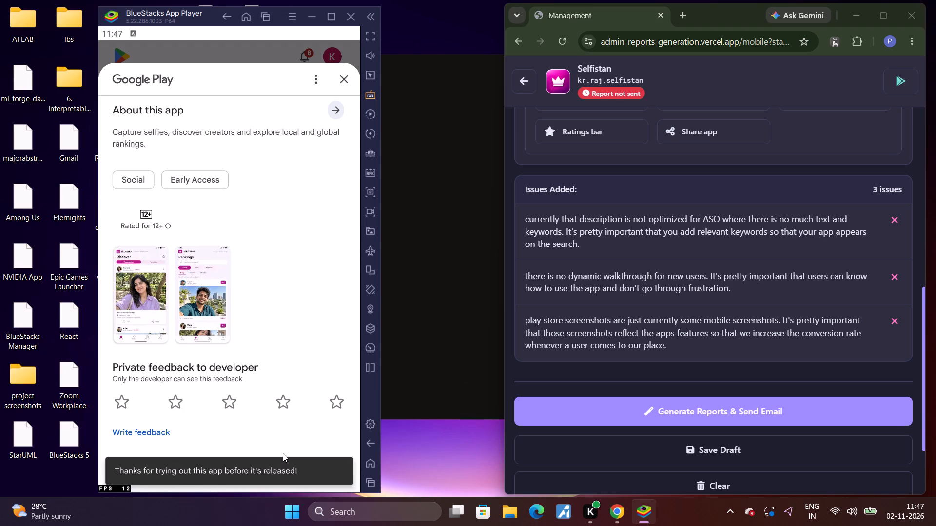
Launch Selfistan from its Google Play listing and refresh the Windows desktop.
click(308, 166)
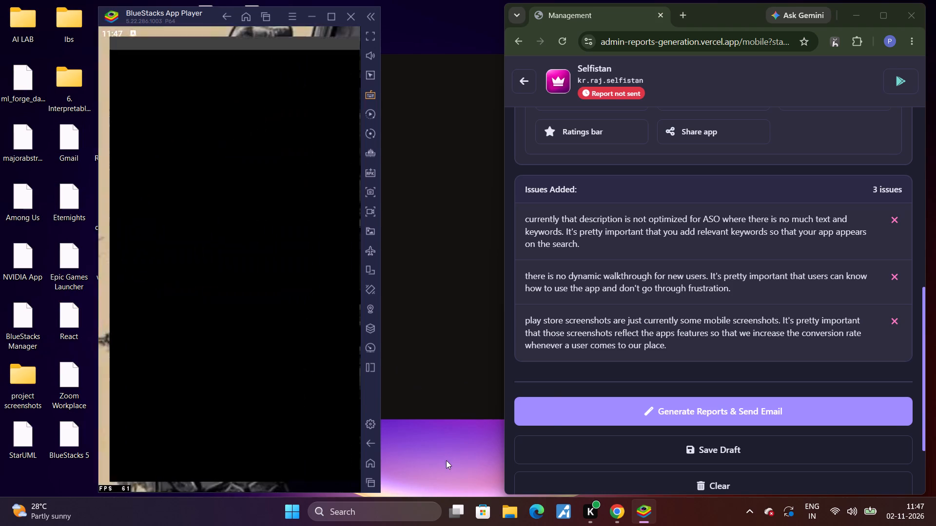
right_click(445, 465)
click(488, 330)
Check Selfistan's get-started screen and its email sign-up step for the available login options.
click(267, 472)
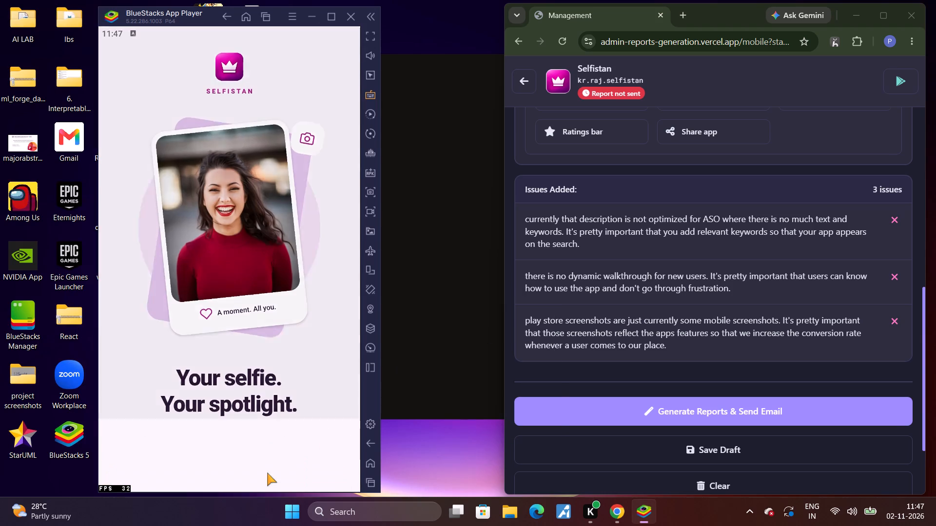
scroll(686, 232, up, 8)
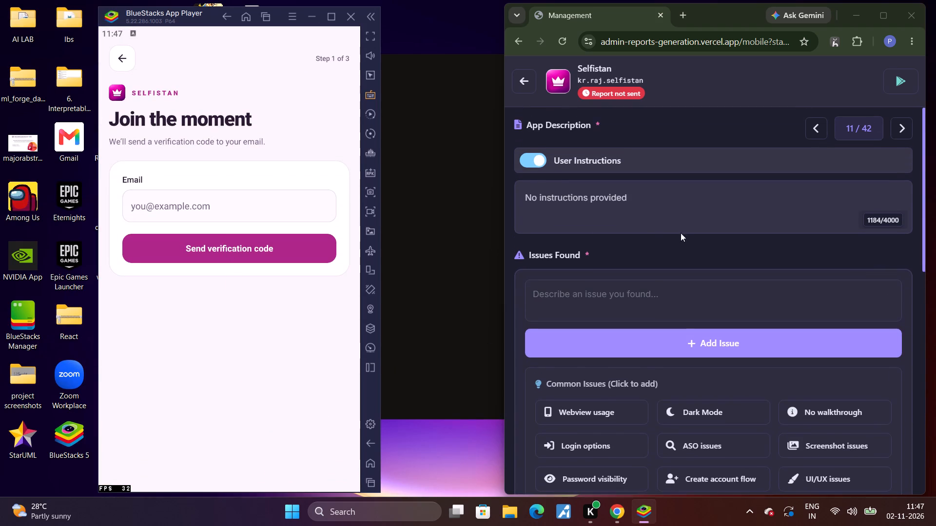
click(118, 57)
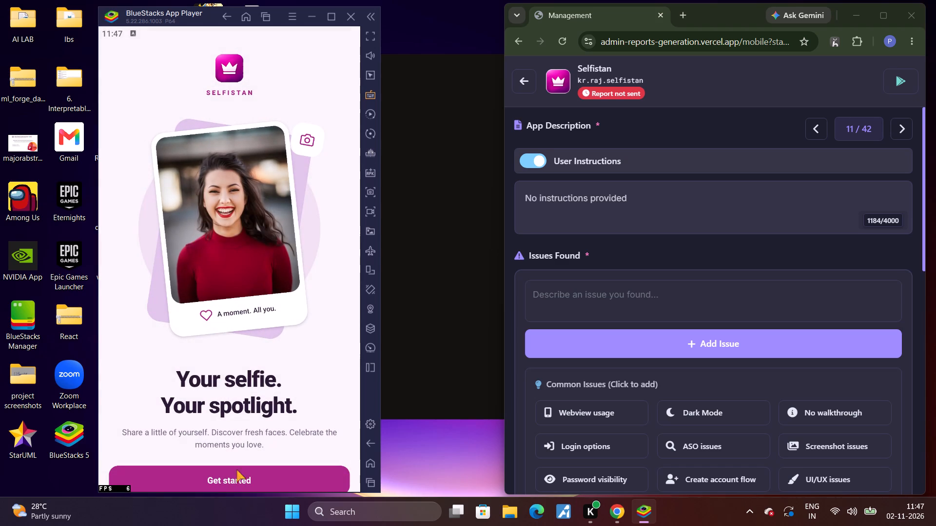
click(235, 474)
Add the Login options issue to Selfistan's report and remove the issue about the missing dynamic walkthrough.
scroll(468, 239, down, 3)
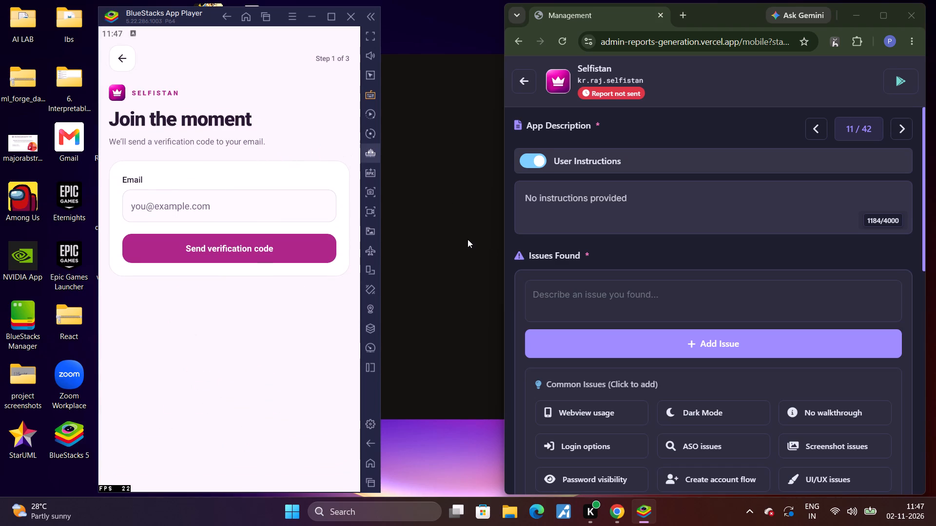
scroll(716, 288, down, 3)
click(590, 265)
scroll(677, 307, down, 1)
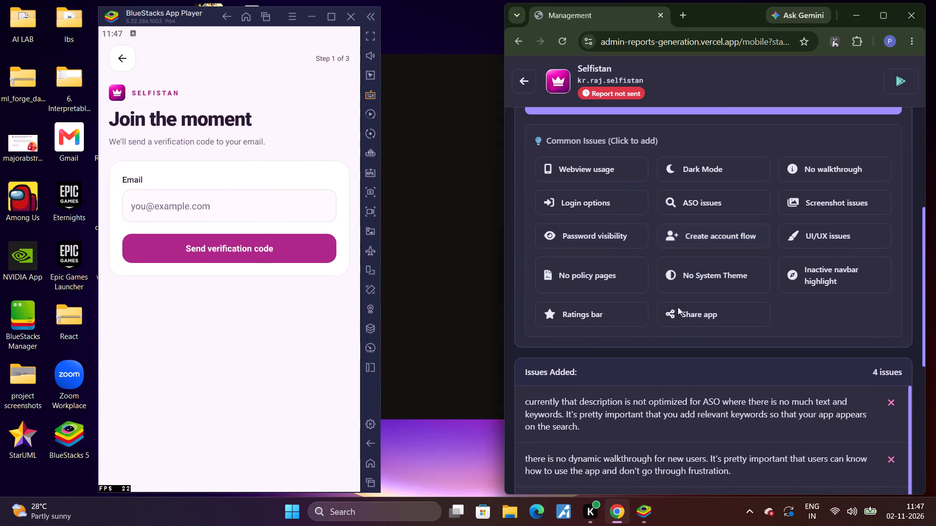
click(891, 460)
Generate and email the Selfistan report, and advance to the next app, Eventix.
scroll(883, 423, down, 6)
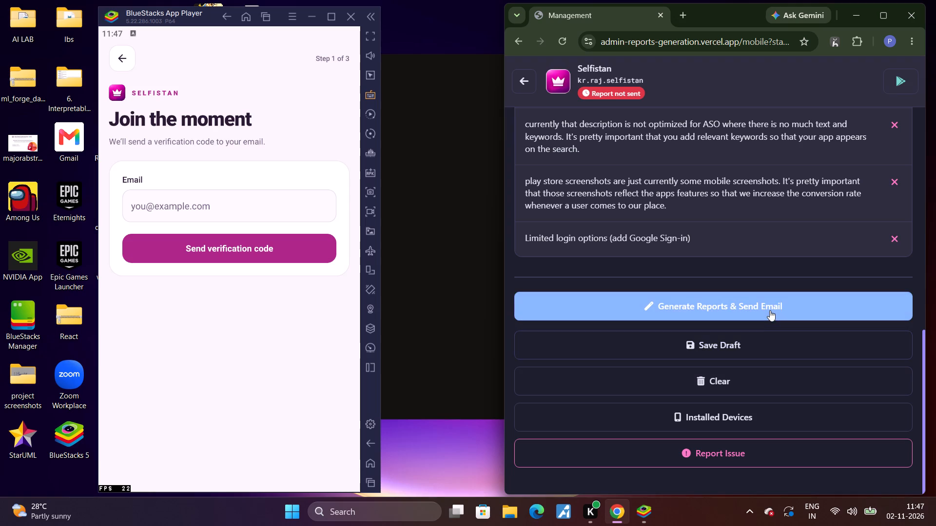
click(769, 310)
scroll(769, 310, up, 3)
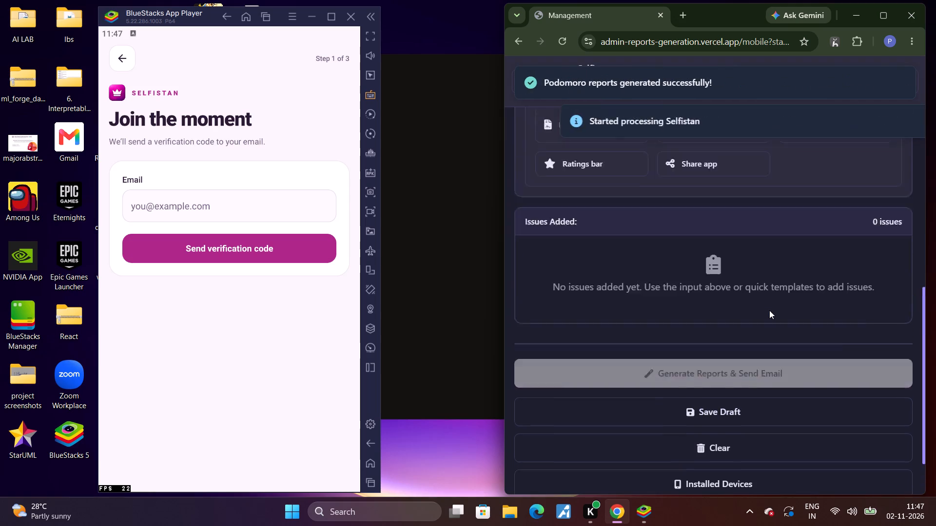
scroll(769, 310, up, 5)
click(898, 137)
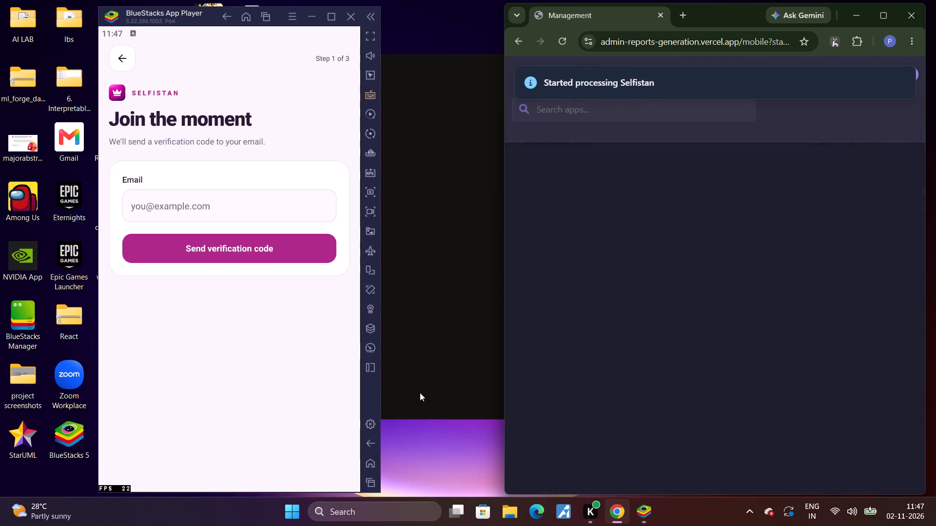
Return to Google Play in BlueStacks and uninstall Selfistan.
click(371, 484)
click(253, 235)
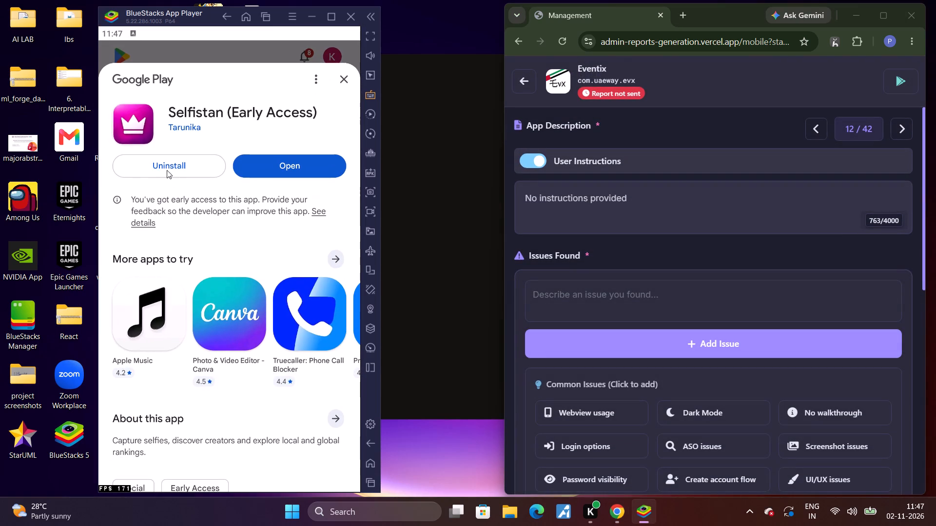
click(192, 167)
click(304, 280)
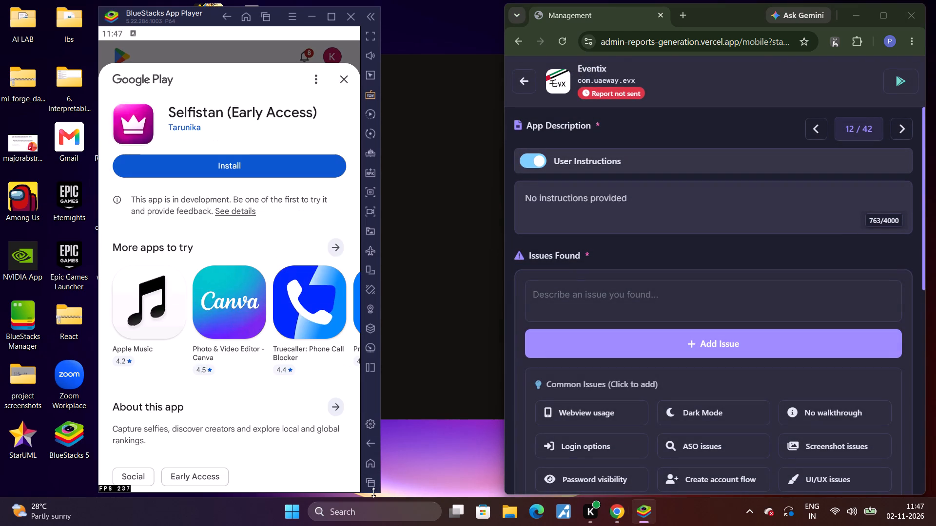
Advance the feedback page in BlueStacks to Eventix, open its Google Play listing and install it.
click(373, 492)
click(367, 486)
click(265, 196)
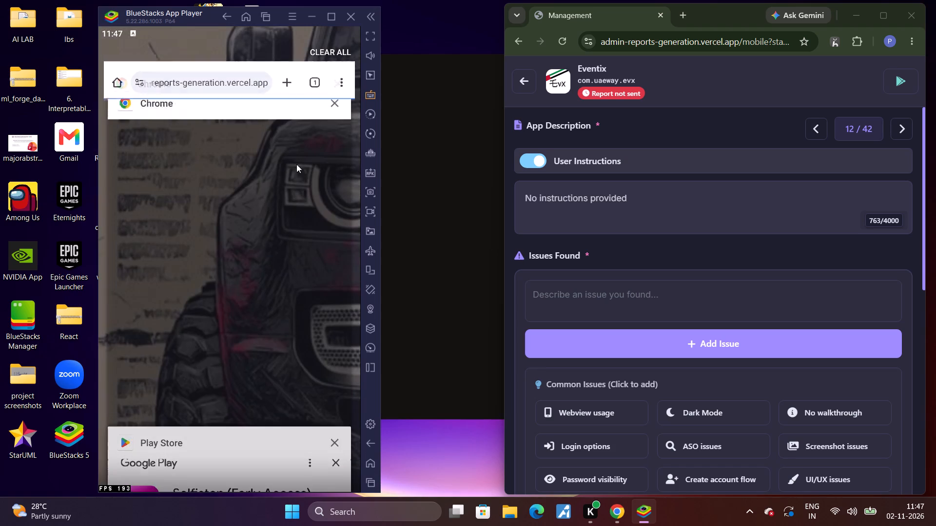
click(326, 135)
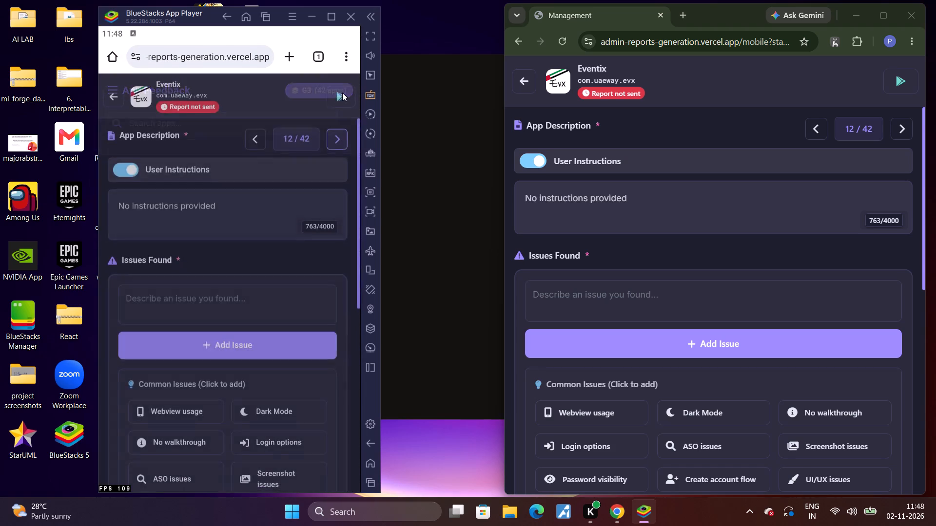
click(343, 93)
click(176, 271)
Examine Eventix's Google Play listing and open one of its store screenshots.
drag(214, 374, 218, 325)
click(229, 251)
click(201, 313)
Add the No walkthrough and Screenshot issues to Eventix's report on the Chrome feedback page.
click(815, 418)
click(802, 441)
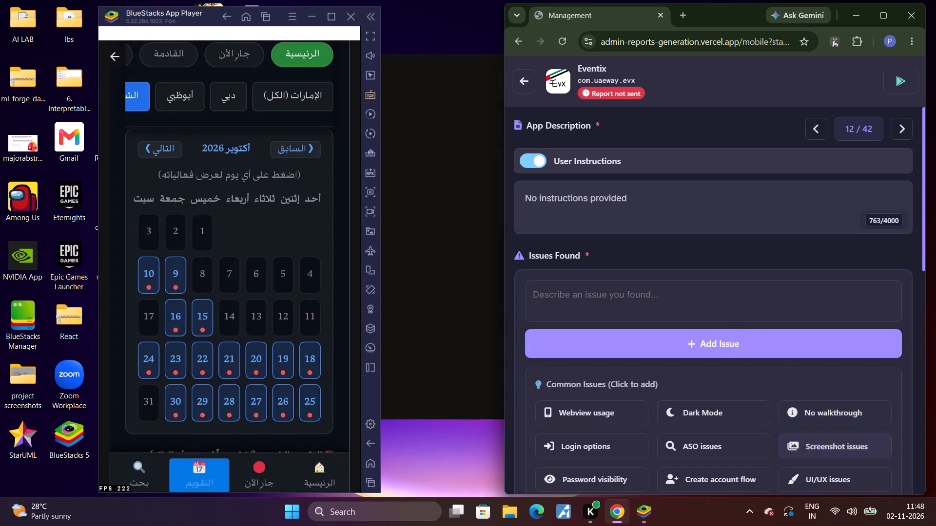
scroll(797, 292, down, 7)
Launch Eventix from its Google Play listing and refresh the Windows desktop.
drag(158, 173, 176, 446)
drag(225, 309, 244, 470)
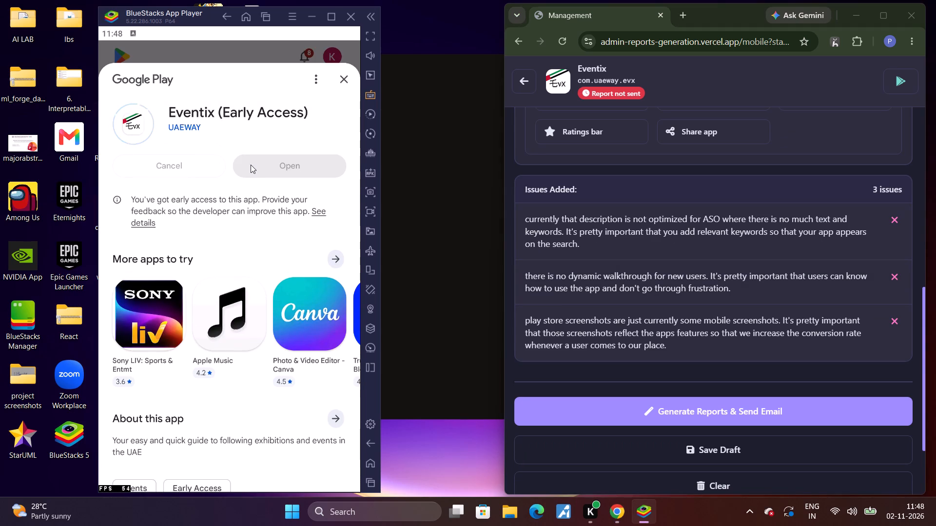
click(251, 165)
right_click(448, 449)
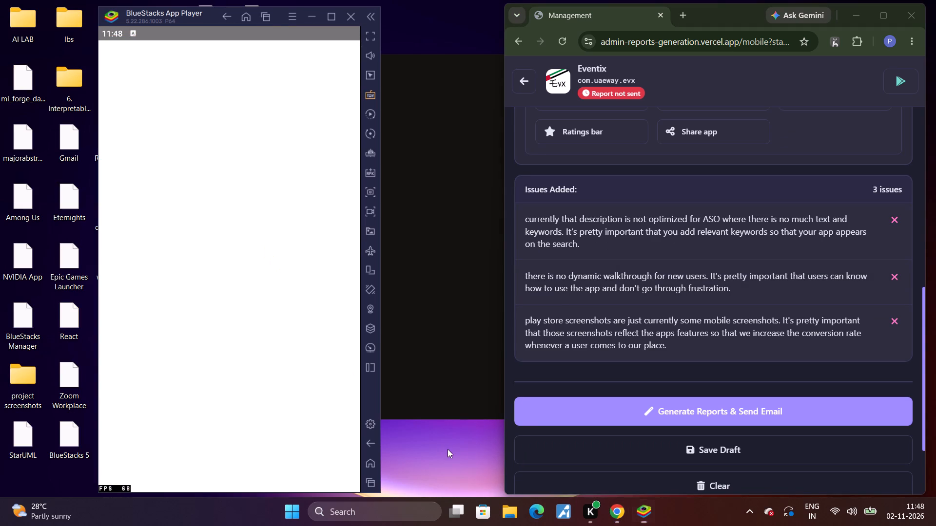
click(464, 320)
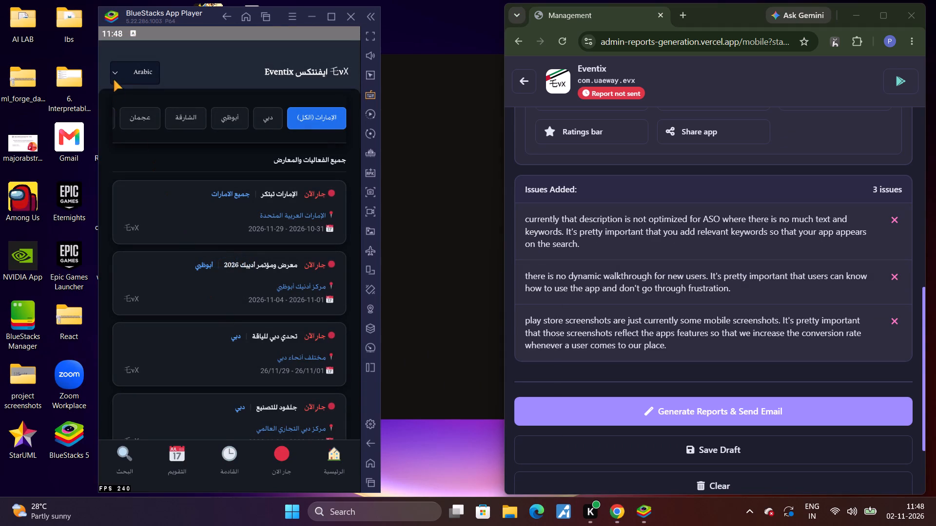
Add the saved clipboard issue "The default language in the app supposed to be english" to Eventix's report.
scroll(631, 327, up, 5)
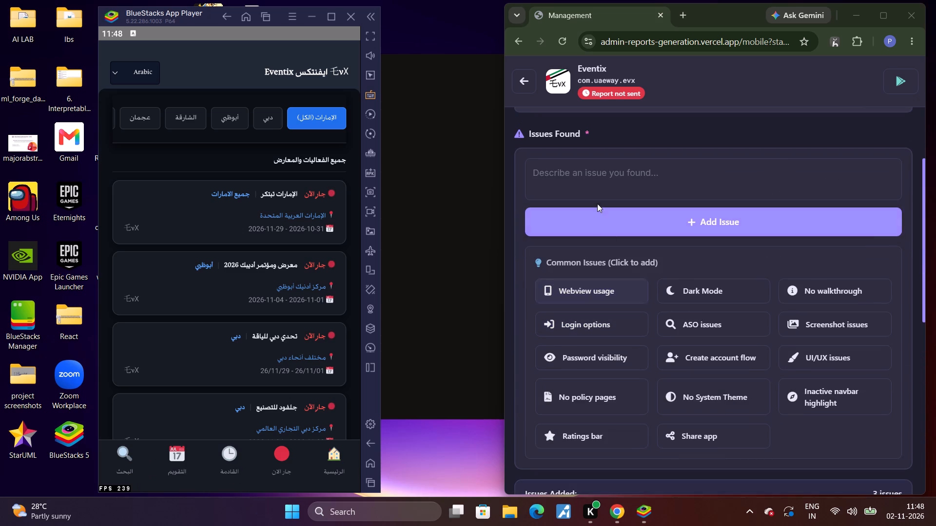
click(592, 192)
key(super+v)
click(627, 402)
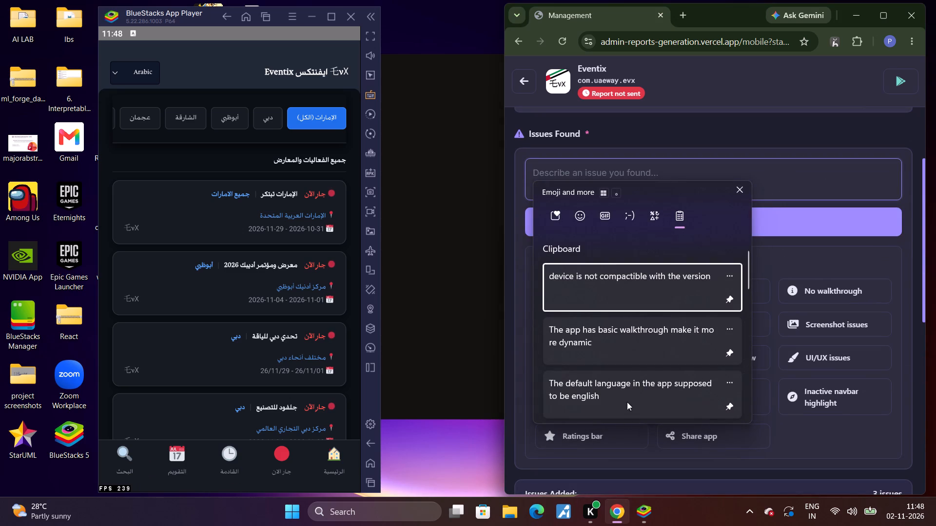
key(ctrl+v)
click(605, 221)
Generate and email the Eventix report.
scroll(605, 221, down, 7)
click(634, 311)
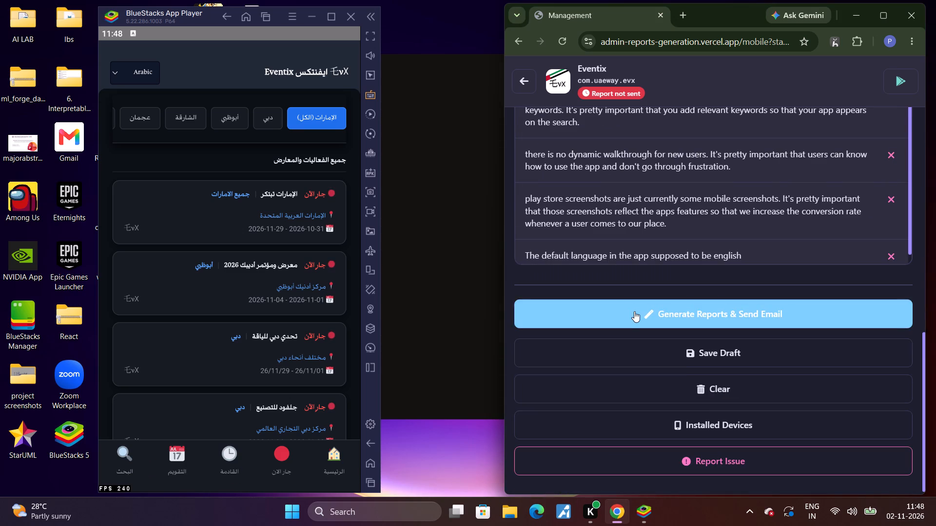
Leave Eventix's report and return to the G3 App Feedback list in desktop Chrome.
scroll(634, 311, up, 9)
click(513, 85)
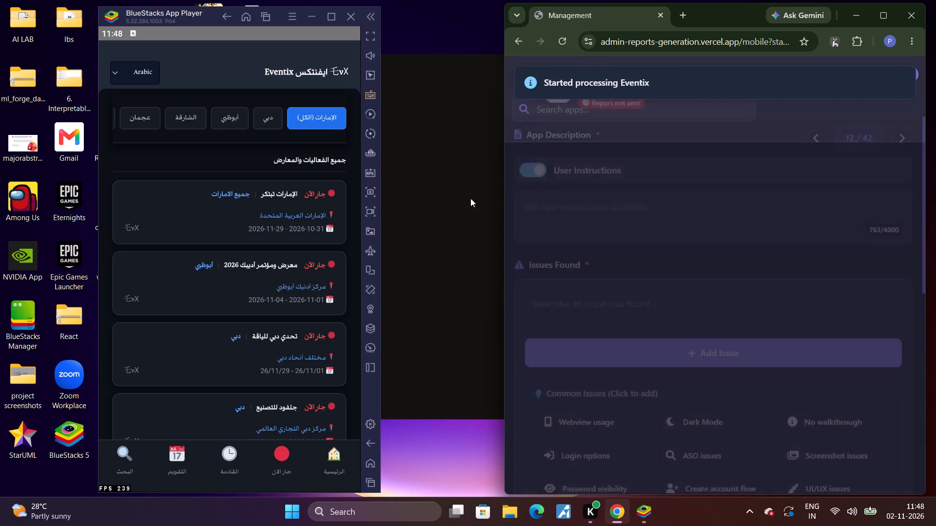
Switch to Eventix's Google Play listing in BlueStacks and uninstall the app.
click(367, 484)
click(177, 166)
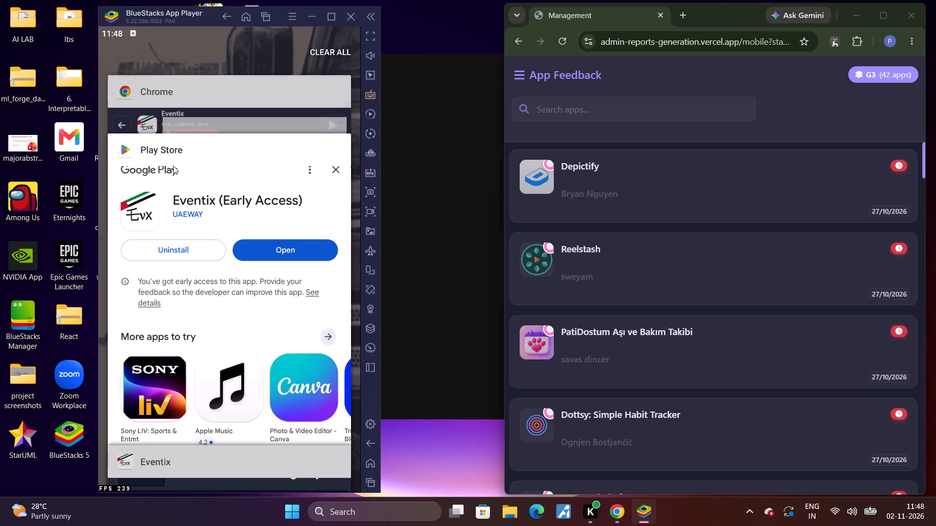
click(168, 169)
click(325, 293)
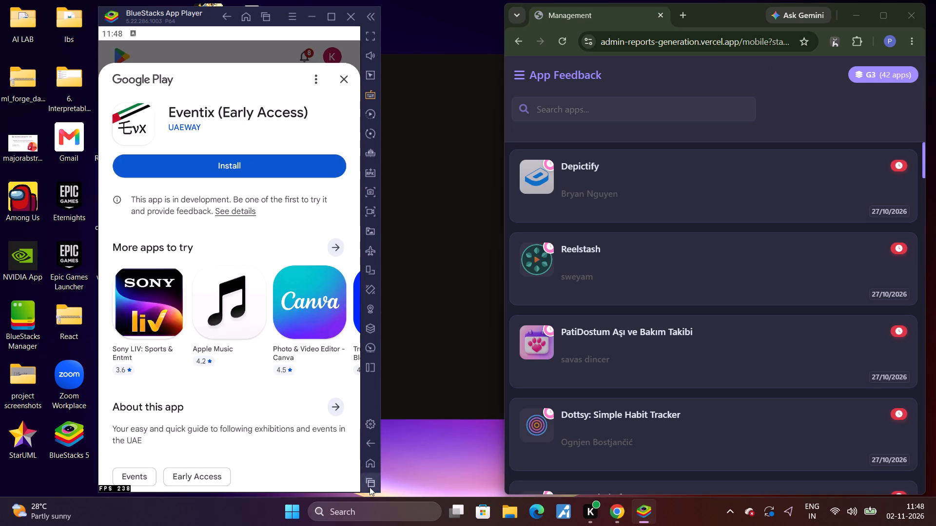
Return to the App Feedback list in BlueStacks' Chrome and reload the list there and in desktop Chrome.
click(370, 487)
click(251, 154)
click(339, 126)
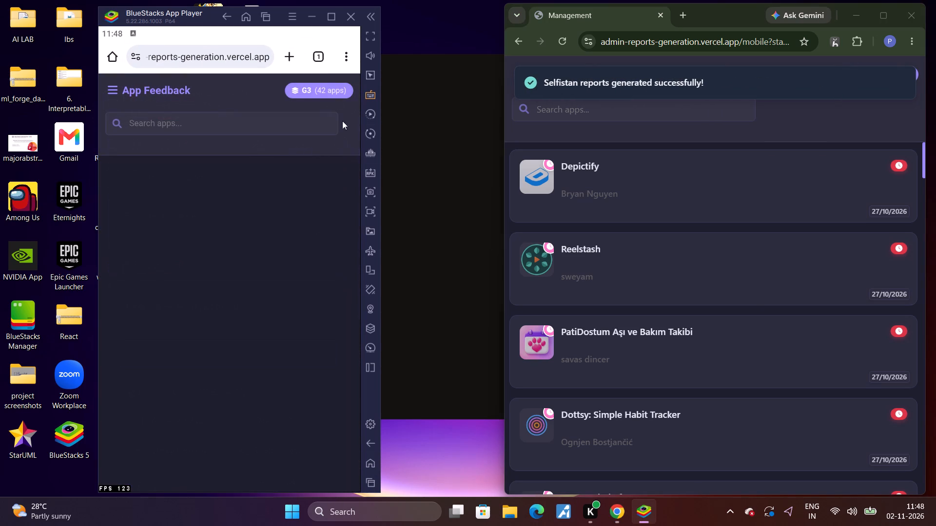
click(562, 43)
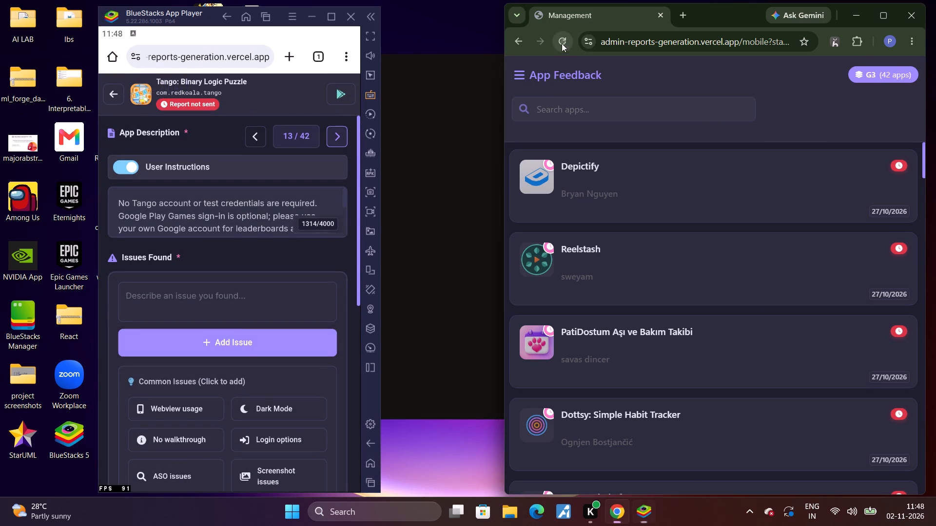
click(115, 86)
drag(225, 170, 232, 346)
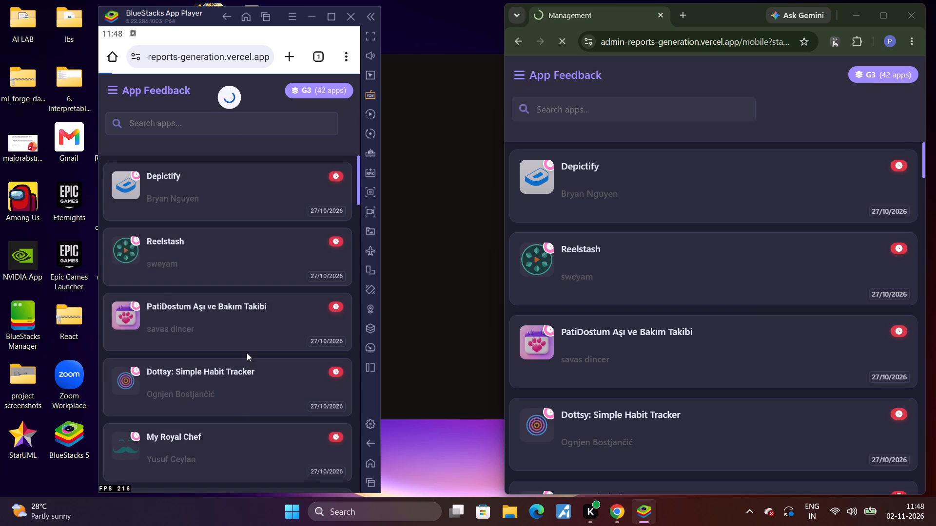
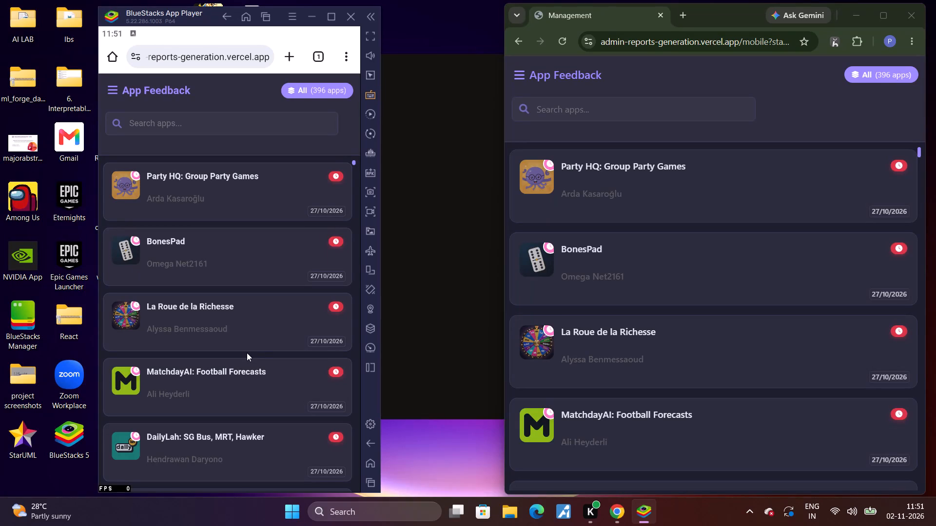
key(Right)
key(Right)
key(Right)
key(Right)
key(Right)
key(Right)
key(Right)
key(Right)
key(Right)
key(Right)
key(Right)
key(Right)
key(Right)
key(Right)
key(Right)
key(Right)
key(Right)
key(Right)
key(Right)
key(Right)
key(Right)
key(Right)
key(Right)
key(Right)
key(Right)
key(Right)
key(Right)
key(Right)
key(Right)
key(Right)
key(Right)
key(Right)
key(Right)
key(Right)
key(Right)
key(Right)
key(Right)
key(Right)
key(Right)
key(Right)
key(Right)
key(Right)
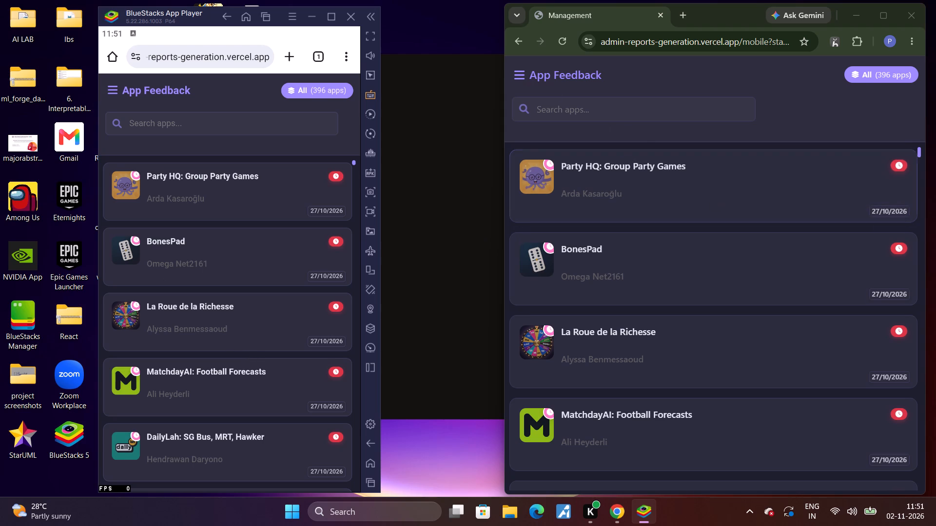
Filter the App Feedback list to group G3 in desktop Chrome and in BlueStacks' Chrome, reloading each list.
click(521, 78)
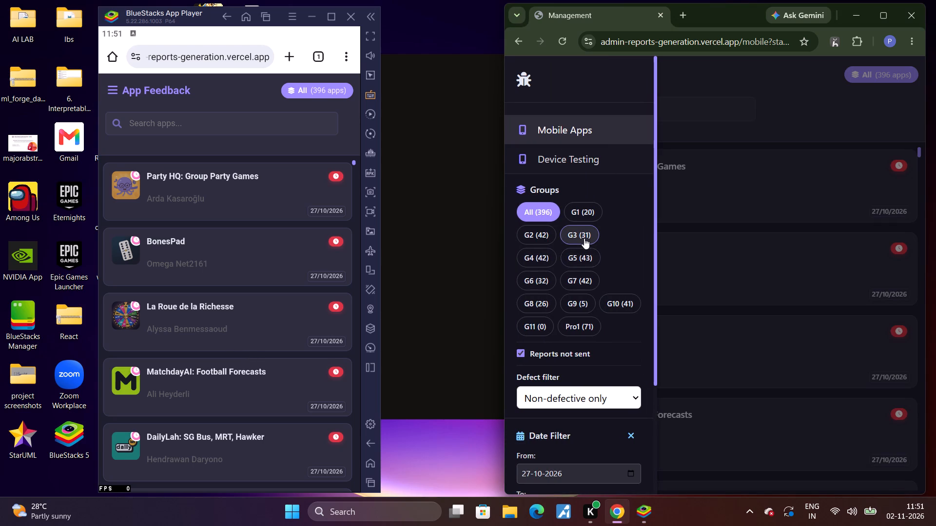
click(584, 238)
click(556, 40)
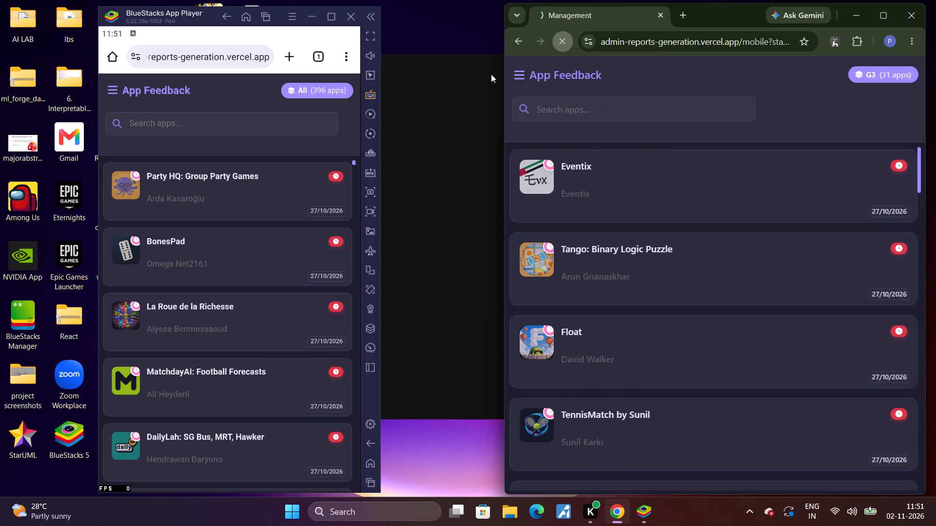
click(112, 90)
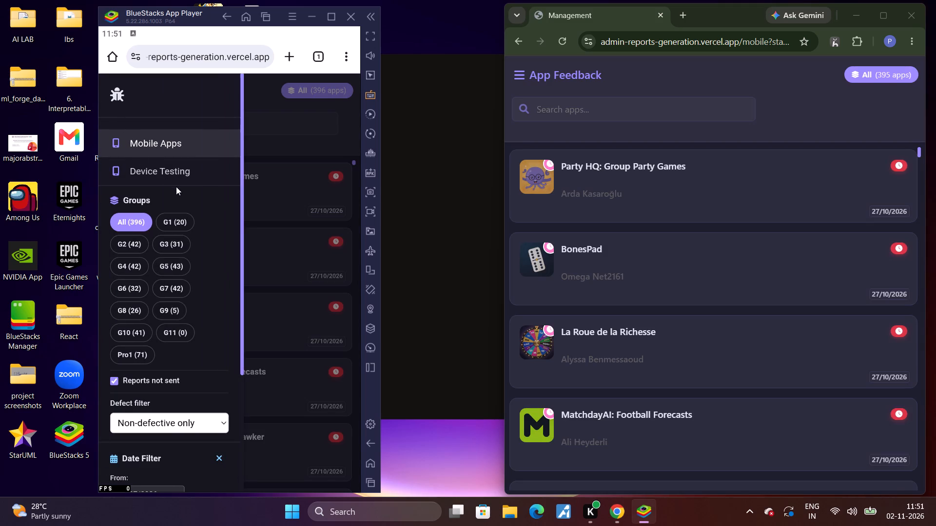
click(174, 242)
drag(203, 181, 185, 295)
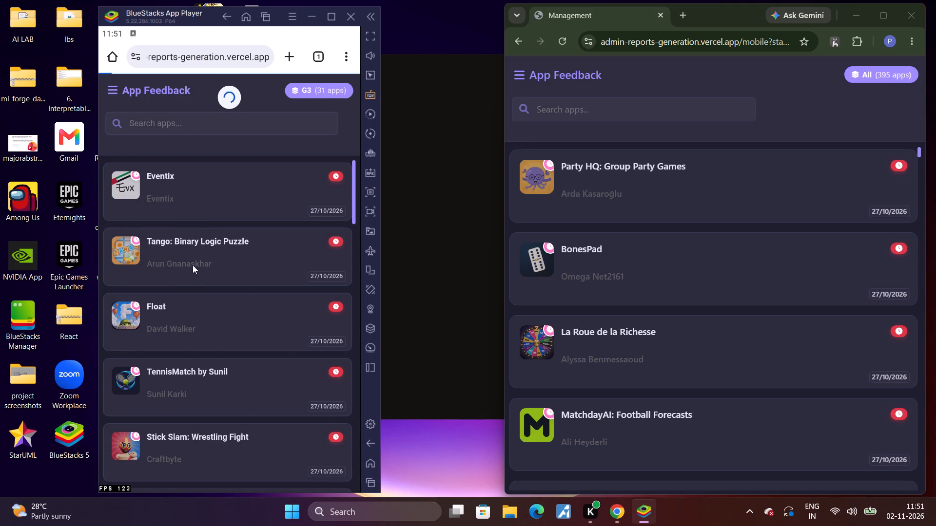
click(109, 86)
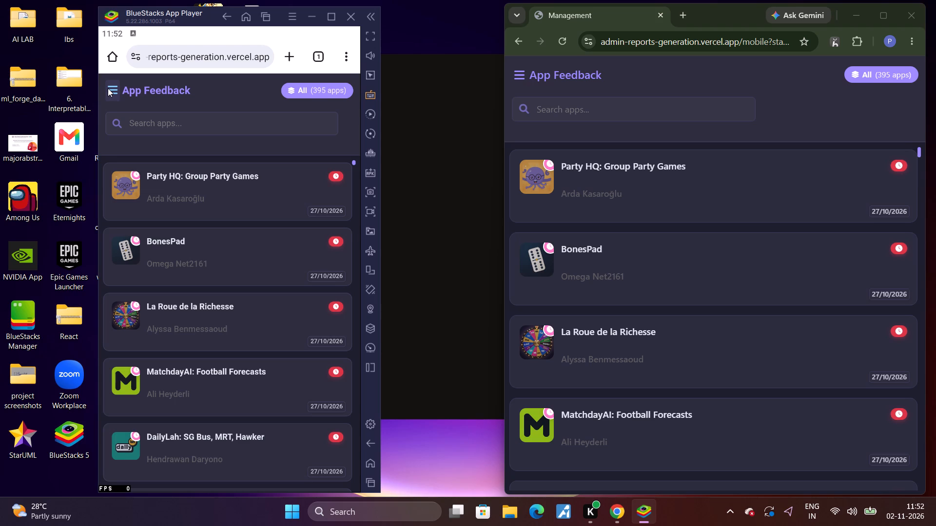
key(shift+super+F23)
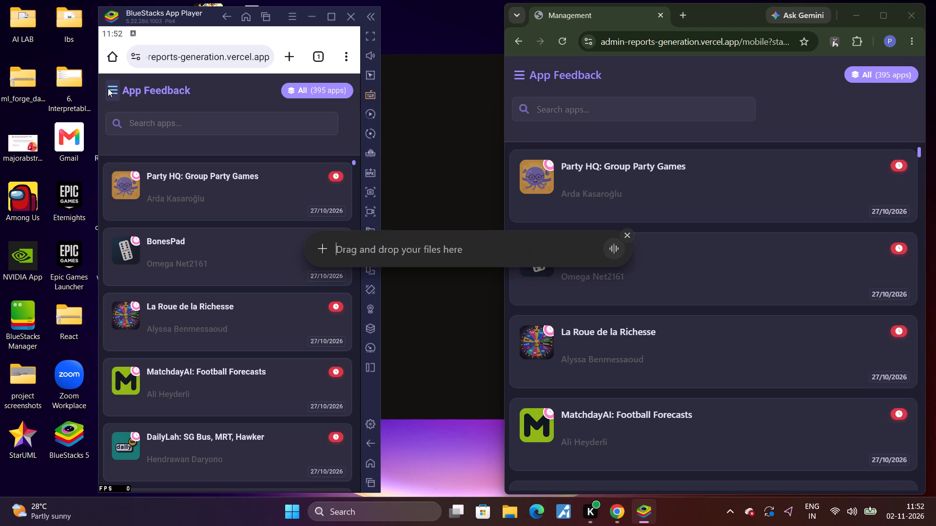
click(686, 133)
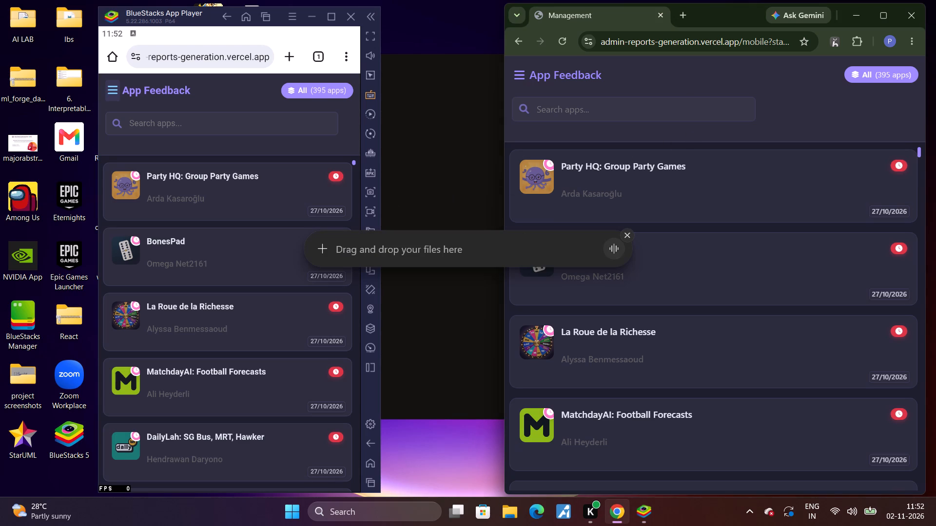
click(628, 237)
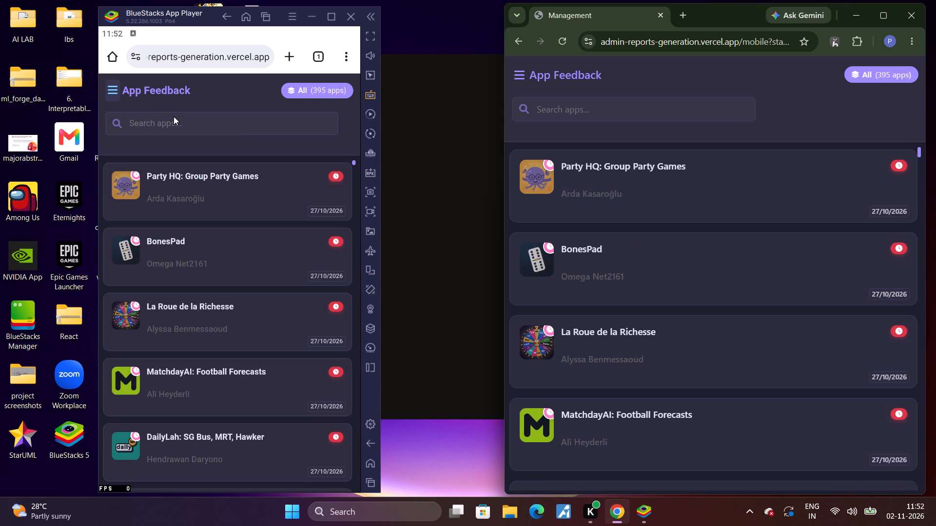
Filter the reloaded App Feedback lists to group G3 in BlueStacks' Chrome and in desktop Chrome.
click(114, 92)
click(167, 242)
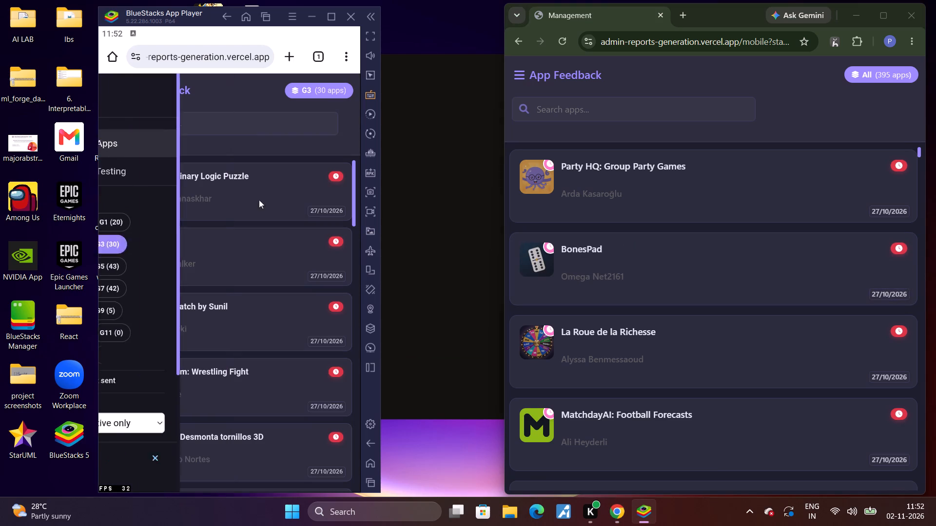
click(527, 72)
click(522, 75)
click(585, 231)
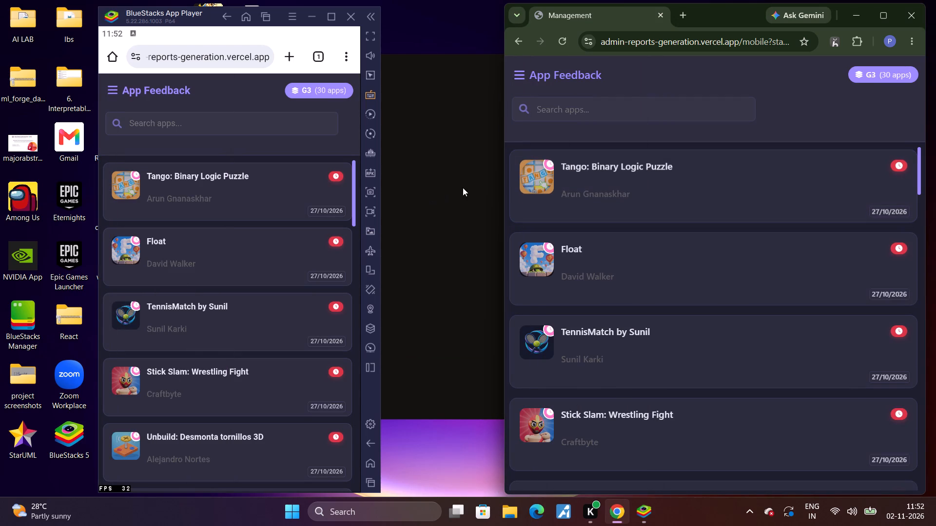
Reselect group G3 in both App Feedback lists and look through the desktop list's apps awaiting reports.
scroll(680, 236, down, 2)
scroll(680, 236, up, 3)
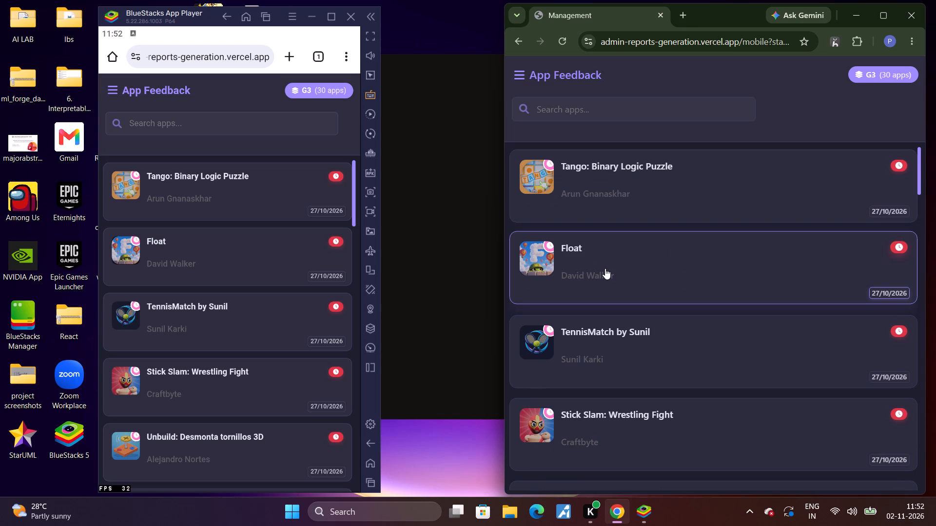
click(516, 76)
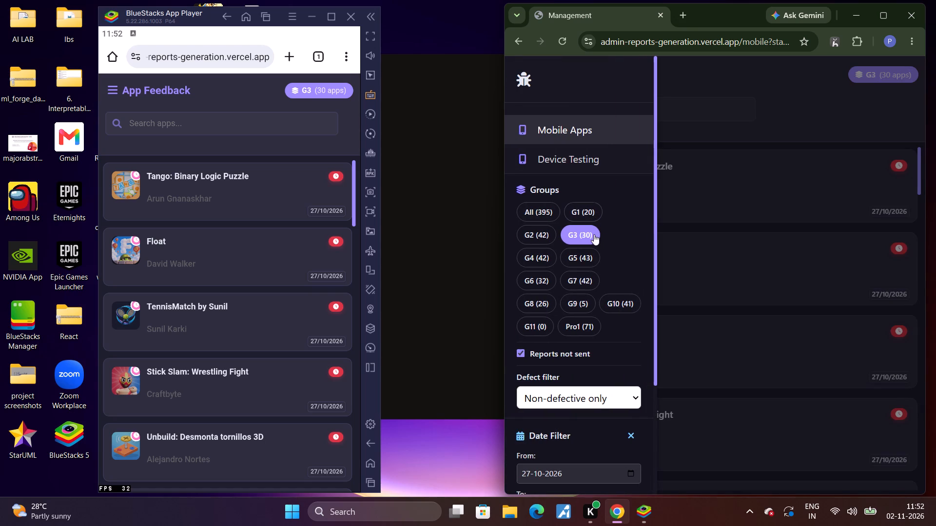
click(593, 235)
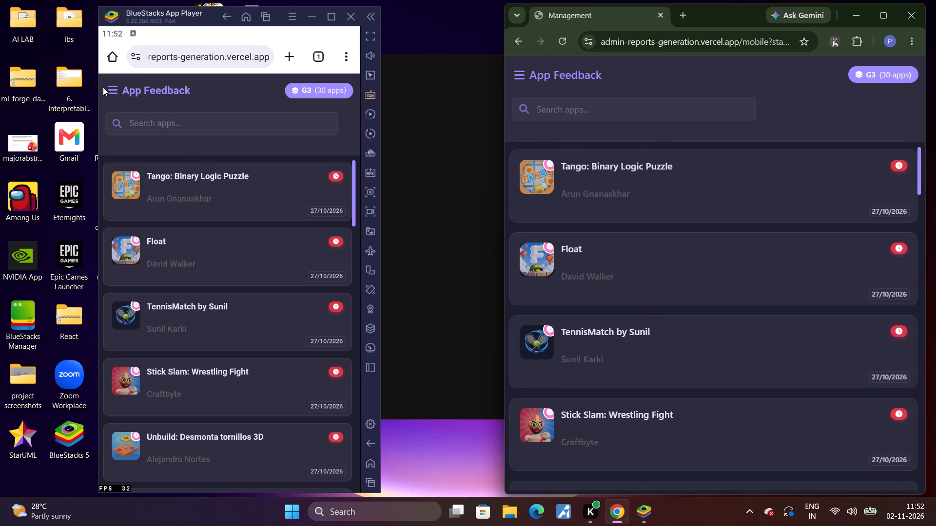
click(102, 87)
click(170, 241)
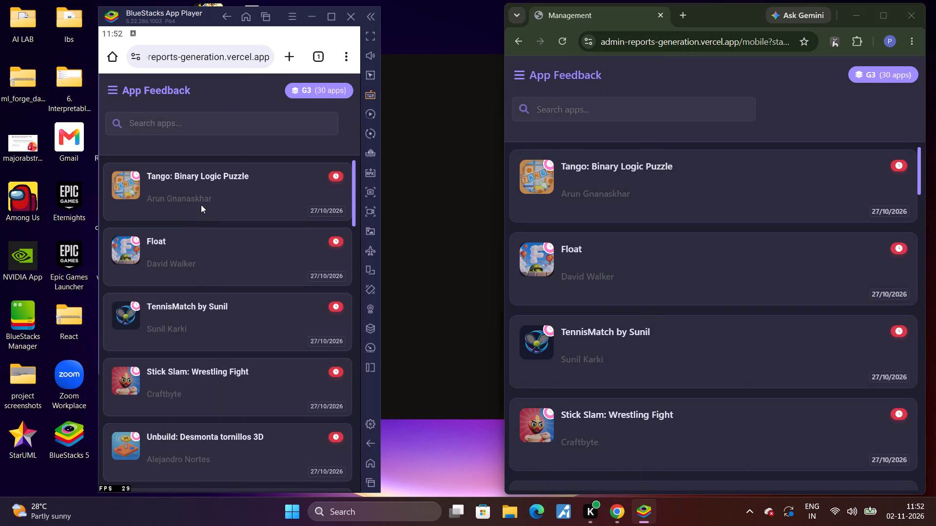
scroll(703, 300, down, 2)
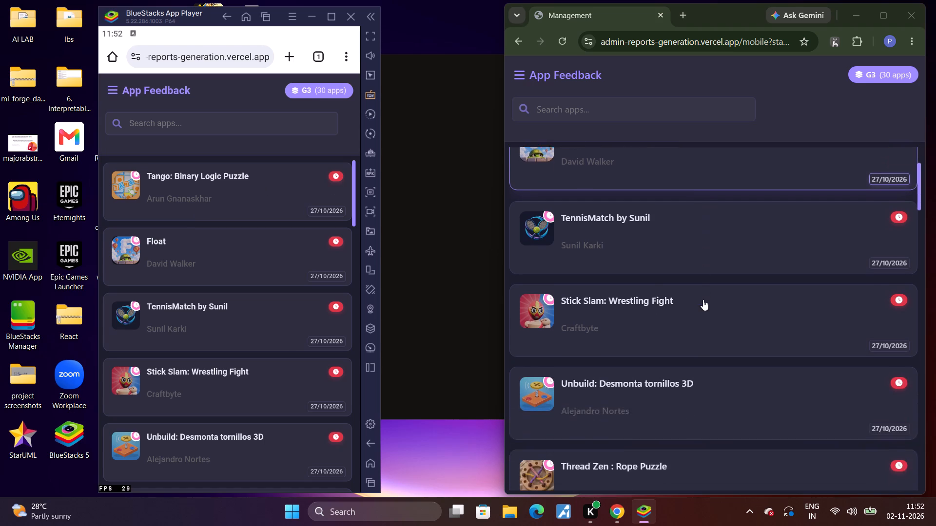
scroll(703, 300, up, 3)
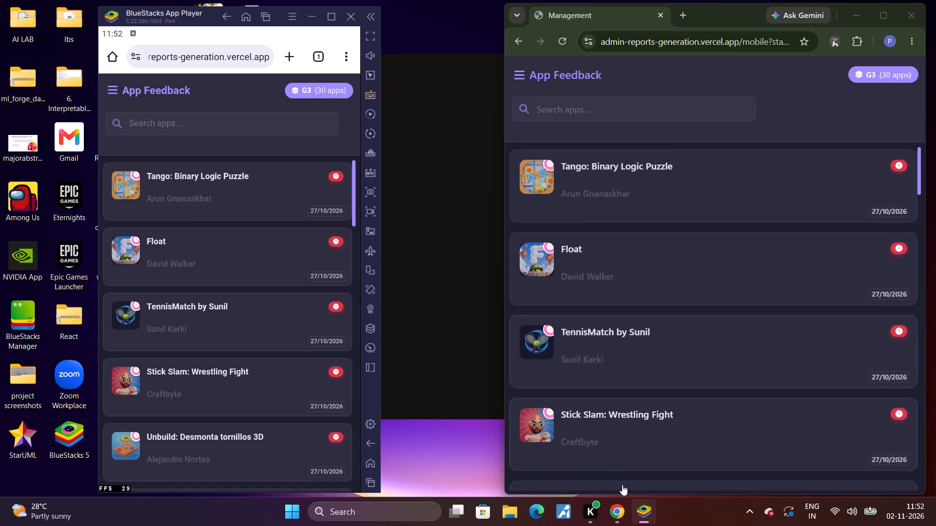